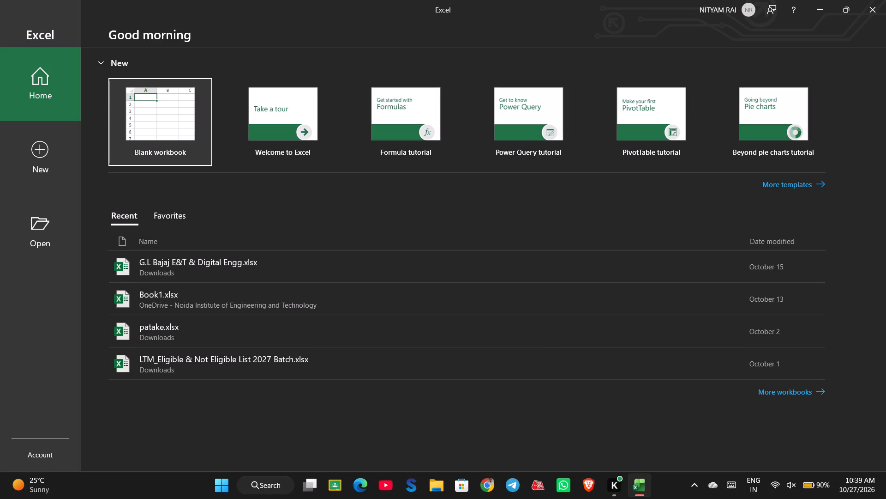
Create a new blank workbook.
left_click(158, 110)
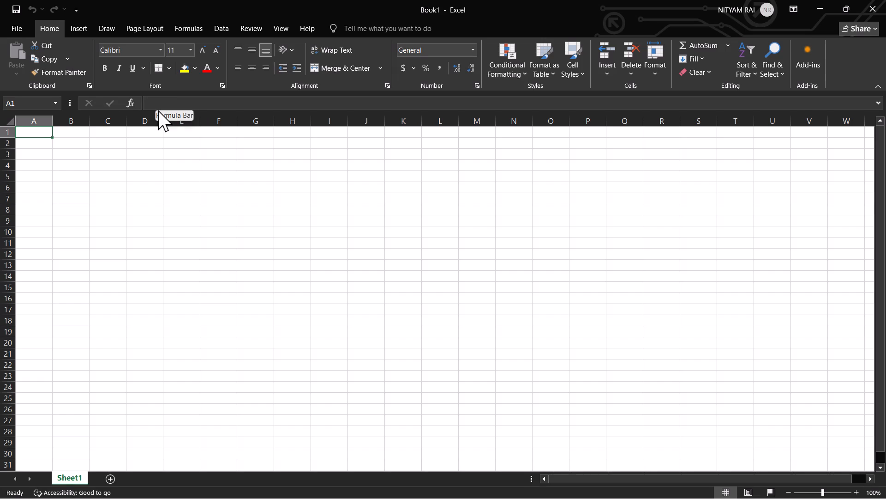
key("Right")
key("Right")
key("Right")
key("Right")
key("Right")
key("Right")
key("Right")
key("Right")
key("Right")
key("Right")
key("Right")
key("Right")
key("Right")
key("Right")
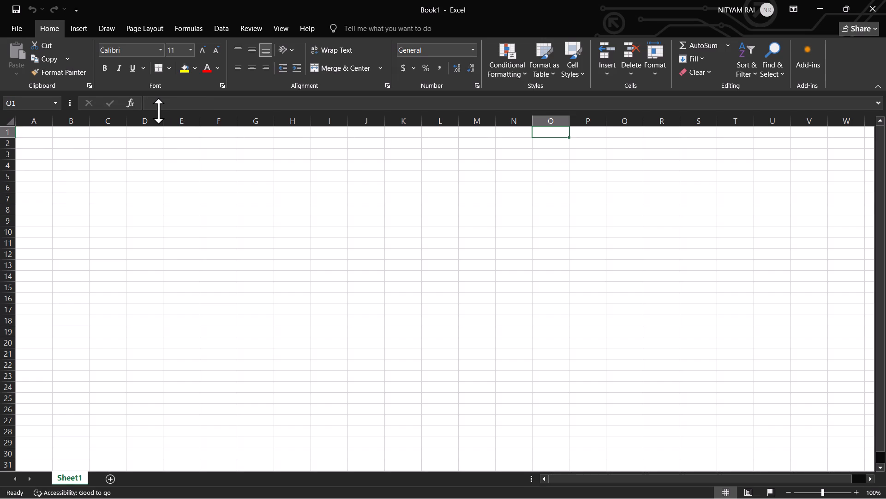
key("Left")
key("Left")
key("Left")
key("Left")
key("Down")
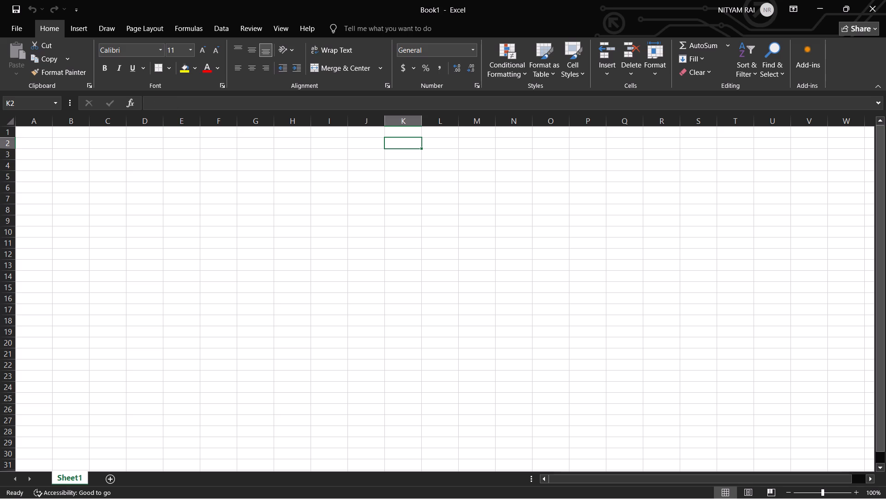
Insert a blank row at row 2 of the sheet.
left_click(1, 142)
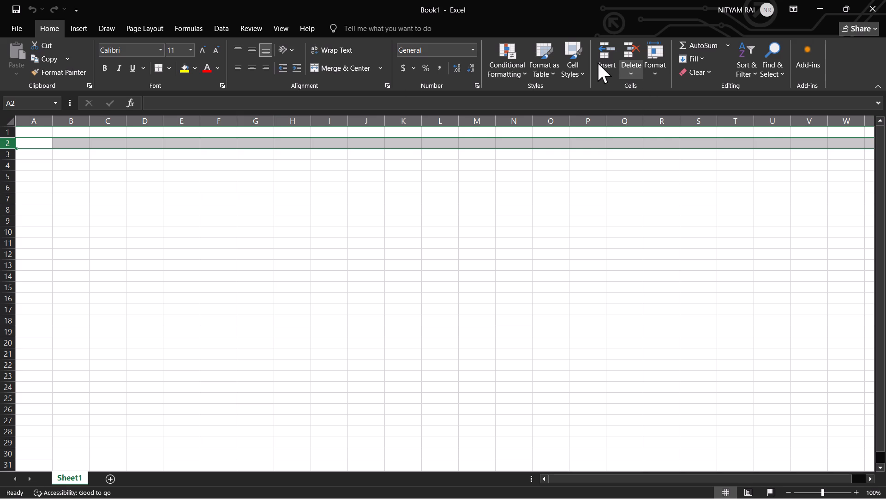
left_click(605, 78)
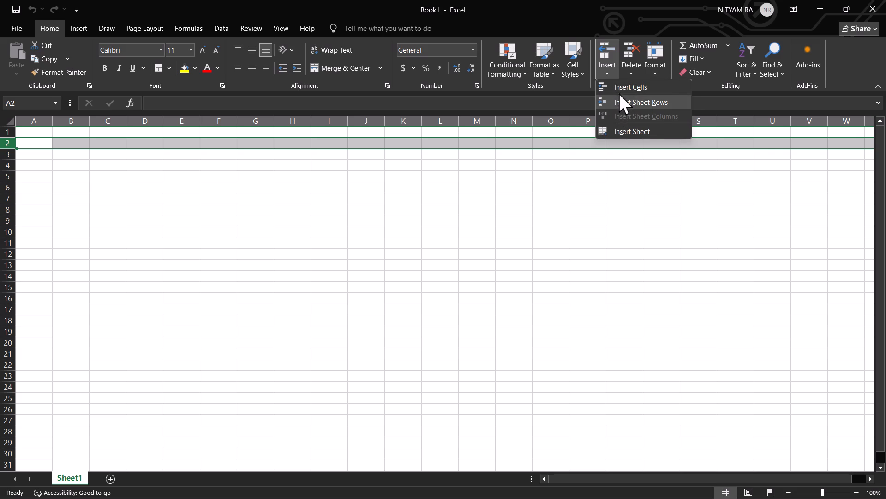
left_click(619, 88)
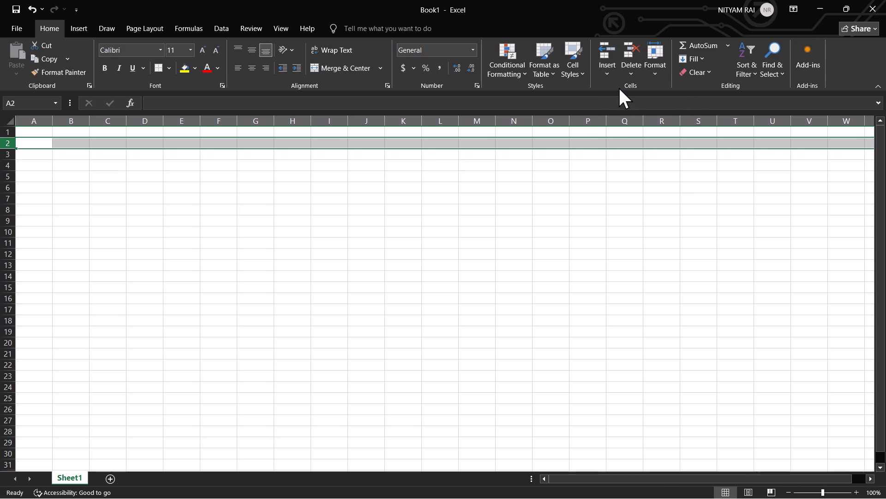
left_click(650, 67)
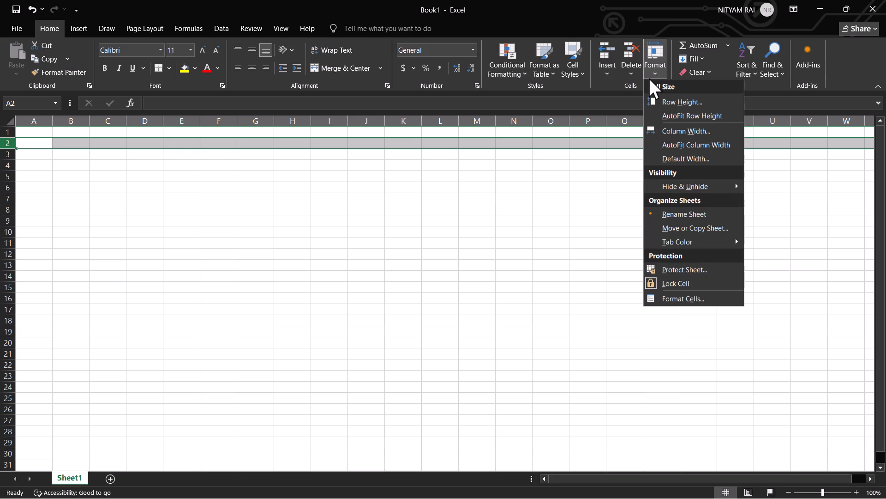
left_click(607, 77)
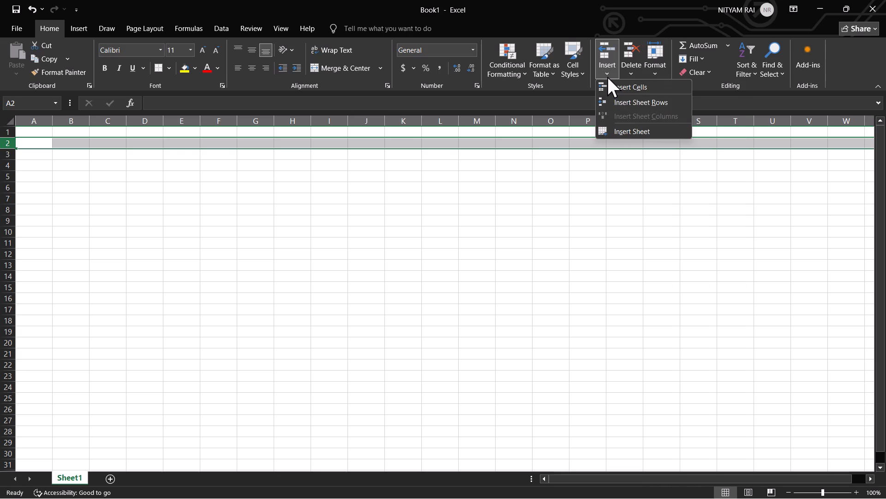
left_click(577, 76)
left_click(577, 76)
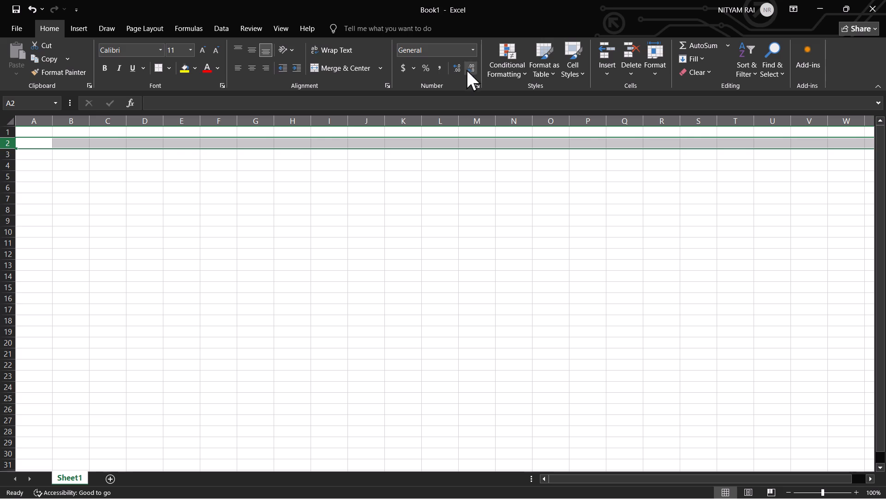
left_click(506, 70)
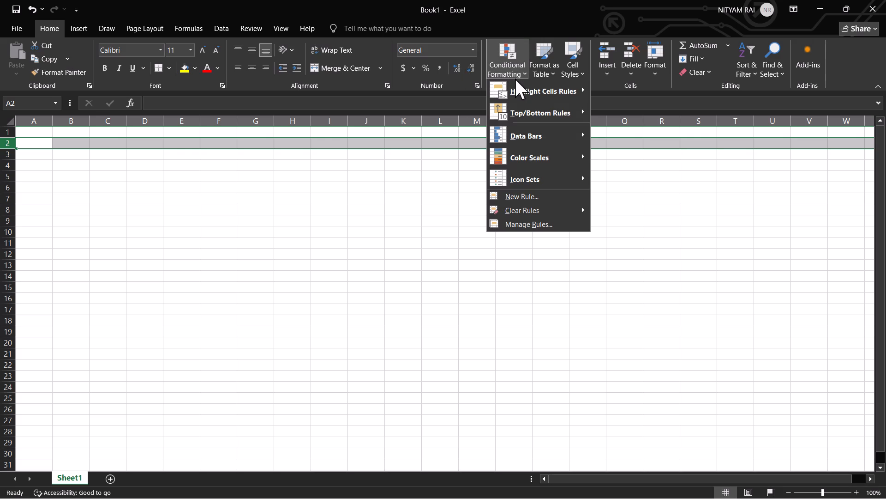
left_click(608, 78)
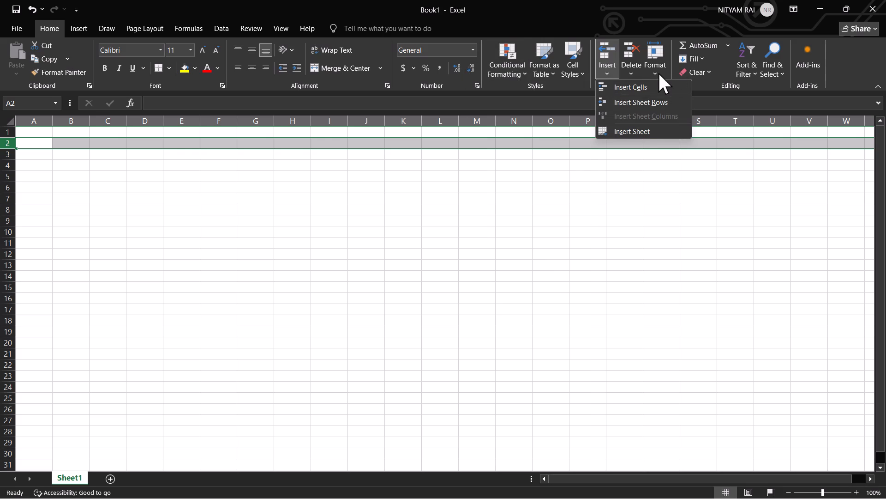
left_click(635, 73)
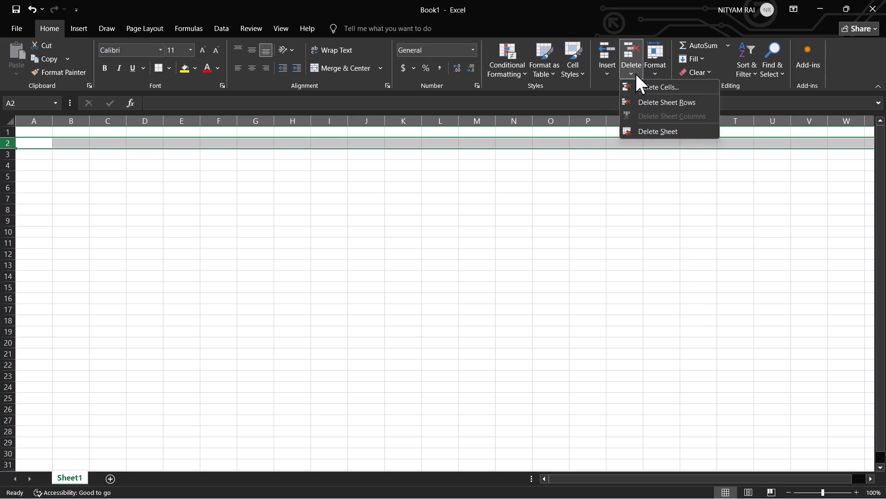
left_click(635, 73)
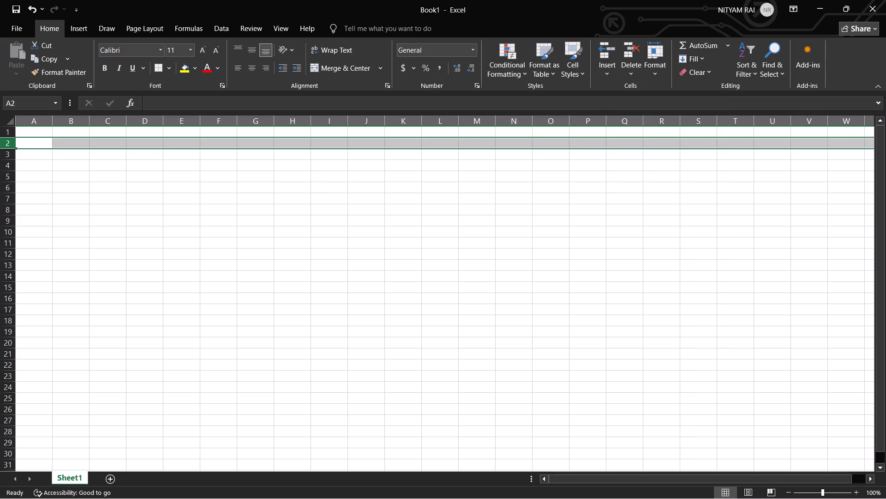
Merge and center all the cells of row 2 into one cell.
left_click(350, 74)
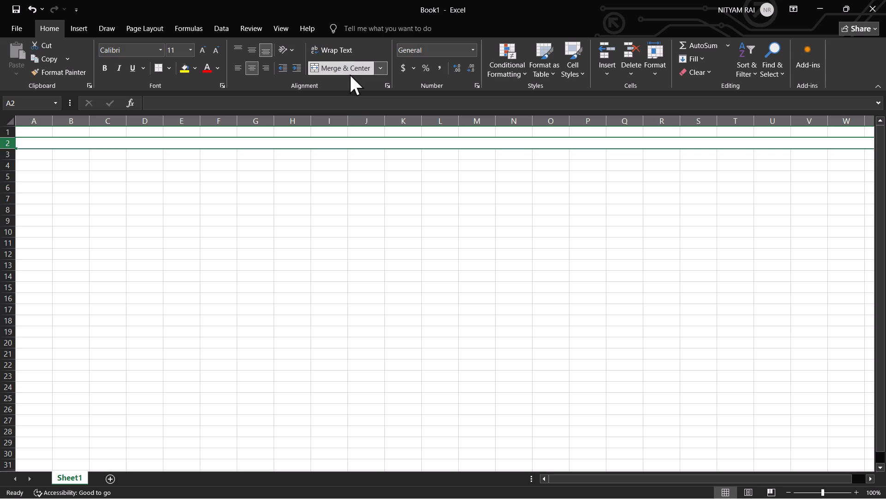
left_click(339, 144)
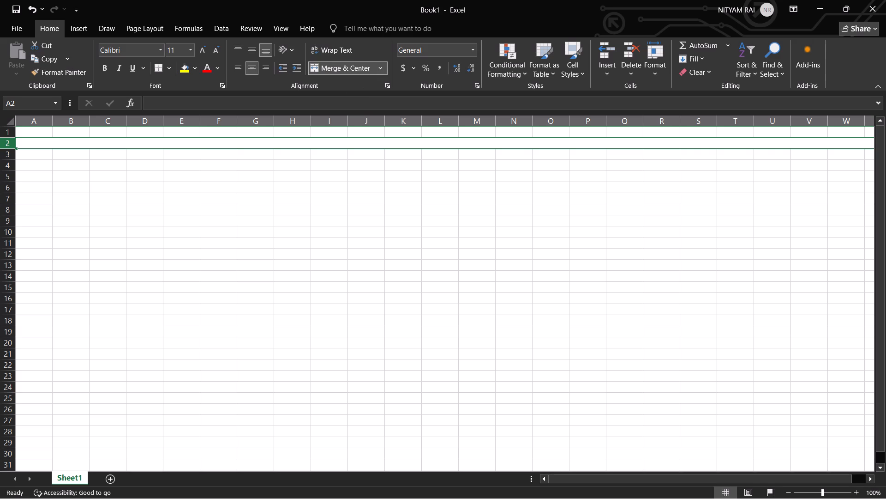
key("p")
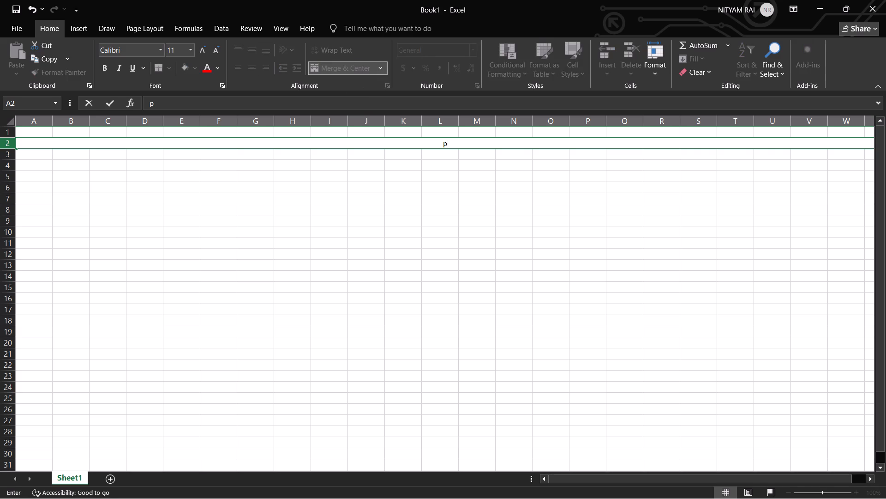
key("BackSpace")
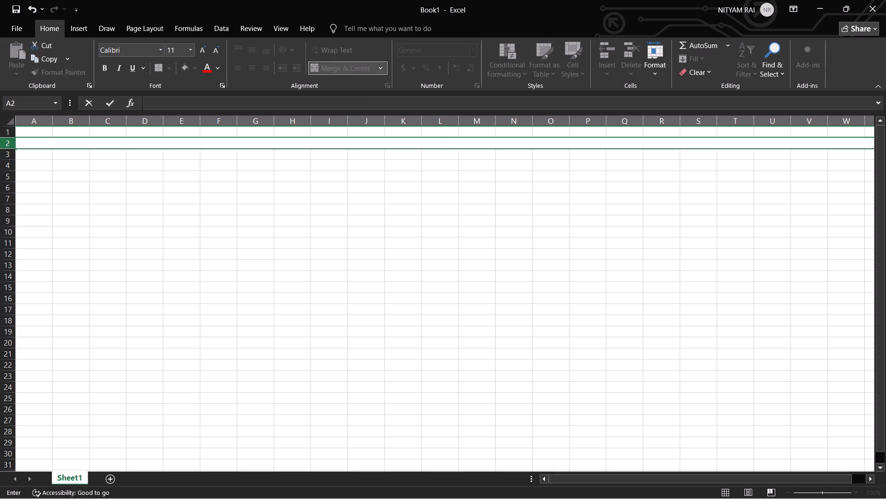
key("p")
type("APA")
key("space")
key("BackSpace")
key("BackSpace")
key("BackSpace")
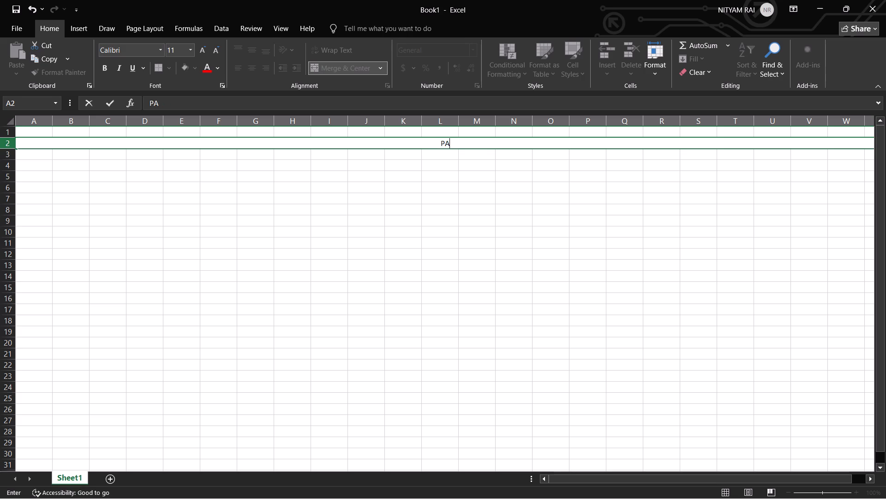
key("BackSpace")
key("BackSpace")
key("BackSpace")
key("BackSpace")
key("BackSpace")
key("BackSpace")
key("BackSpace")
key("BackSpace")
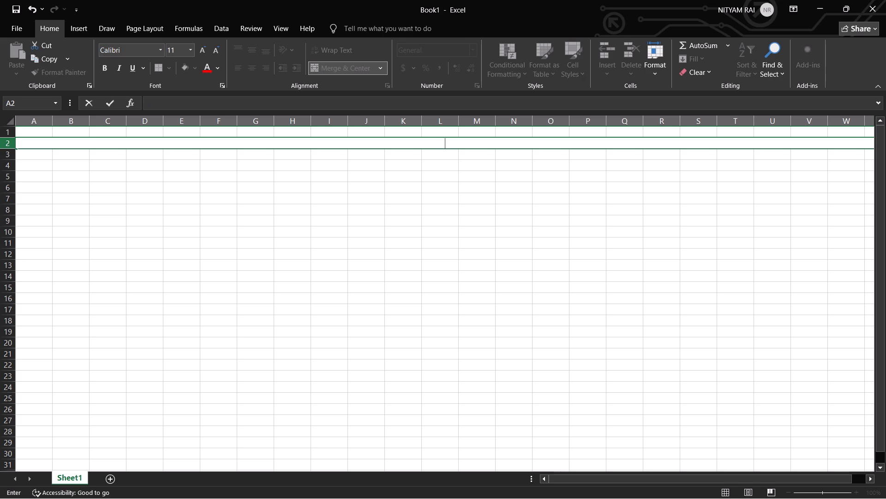
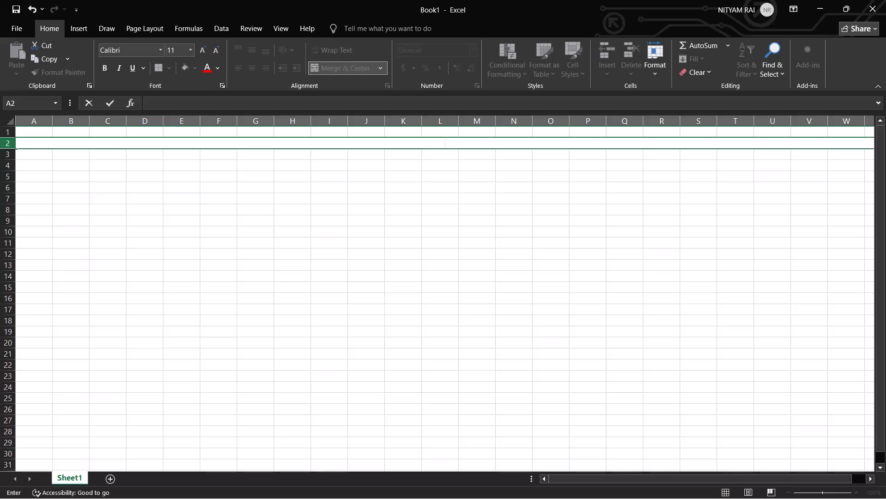
Enter the column headings REASON in cell B5 and SPENT in cell L5.
left_click(62, 177)
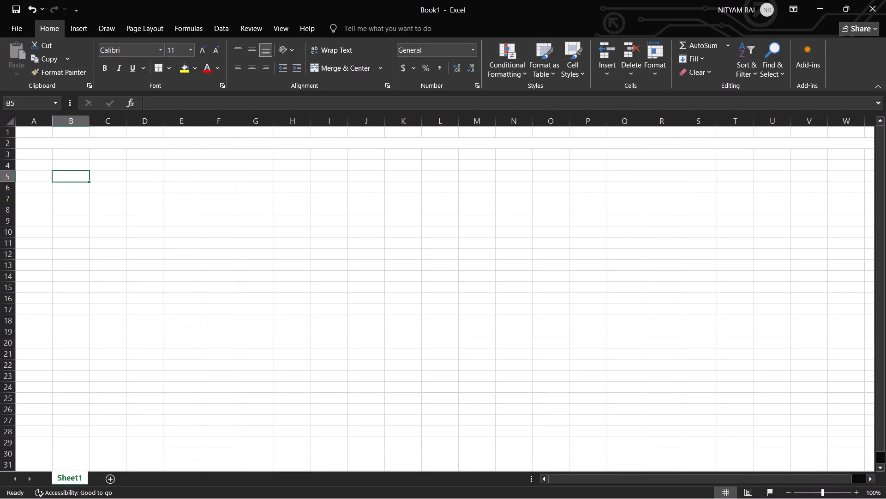
type("REASON")
key("Right")
key("Right")
key("Right")
key("Right")
key("Right")
key("Right")
key("Right")
key("Right")
key("Right")
key("Right")
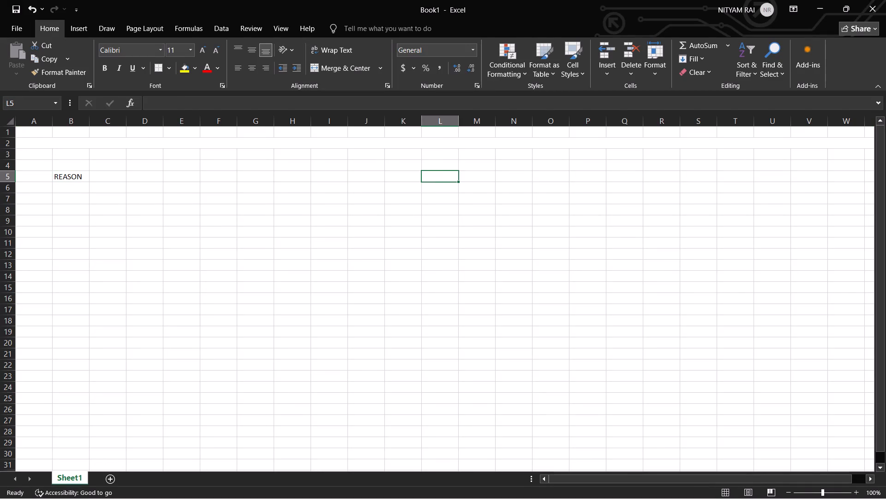
type("SPW")
key("BackSpace")
type("ENT")
key("Down")
Enter the first expense, NITYAM'S WATCH, in cell B7 under the REASON heading.
key("Left")
key("Left")
key("Left")
key("Left")
key("Left")
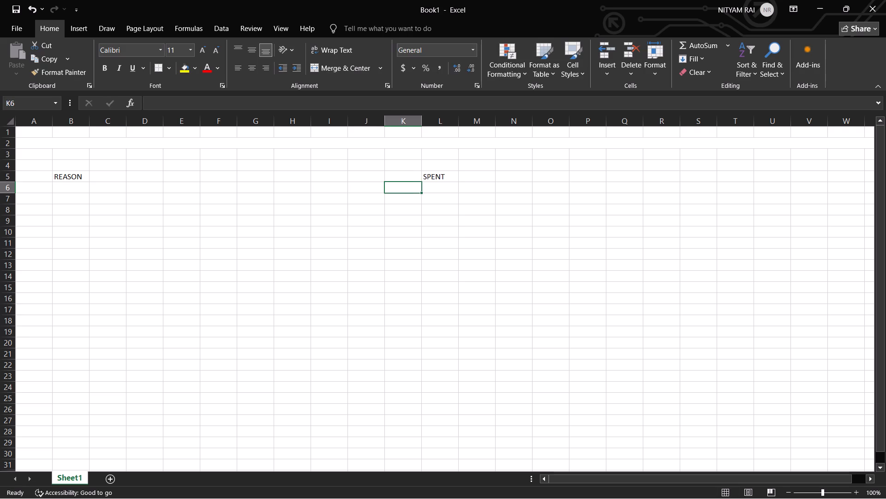
key("Left")
key("Left")
key("Left")
key("Left")
key("Left")
key("Down")
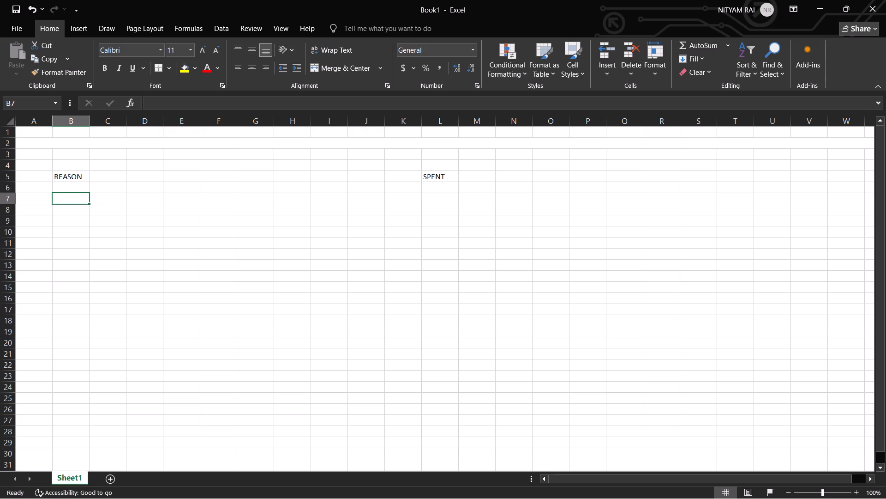
type("NITYAM")
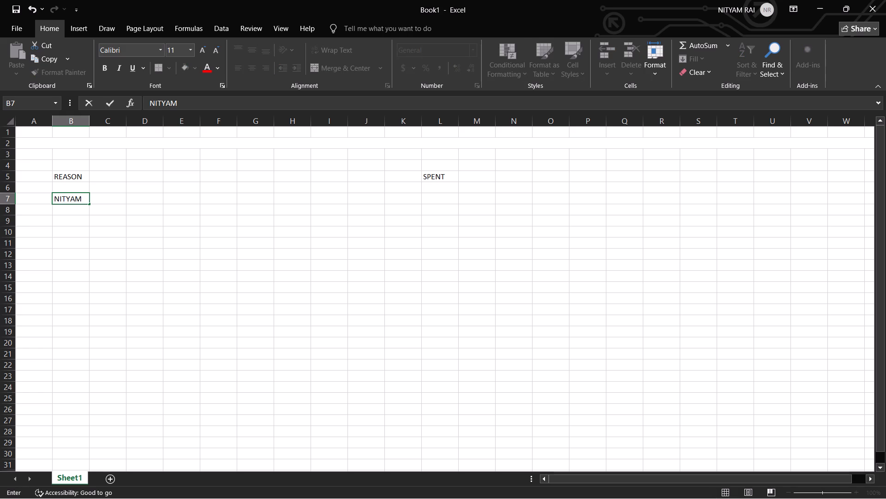
key("apostrophe")
type("S")
key("space")
type("WAT")
type("CH")
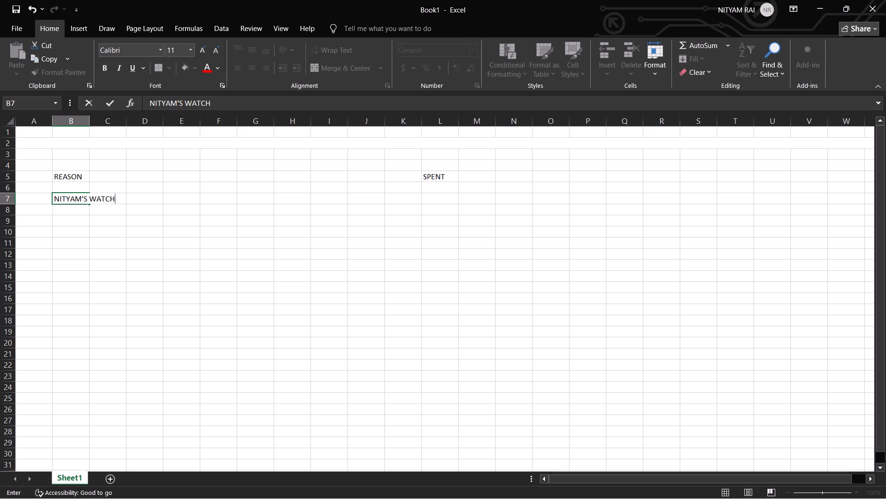
Enter 1116 in cell L7 as the amount spent on the watch.
key("Right")
key("Right")
key("Right")
key("Right")
key("Right")
key("Right")
key("Right")
key("Right")
key("Right")
key("Right")
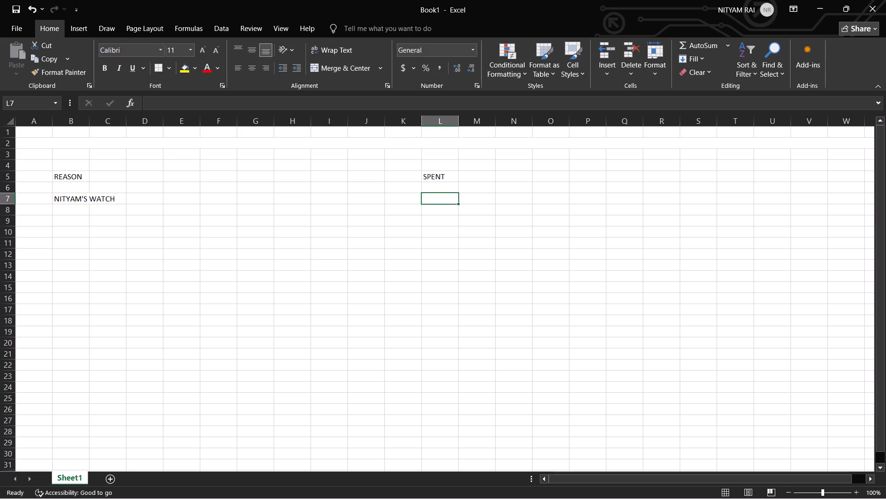
type("1116")
key("Down")
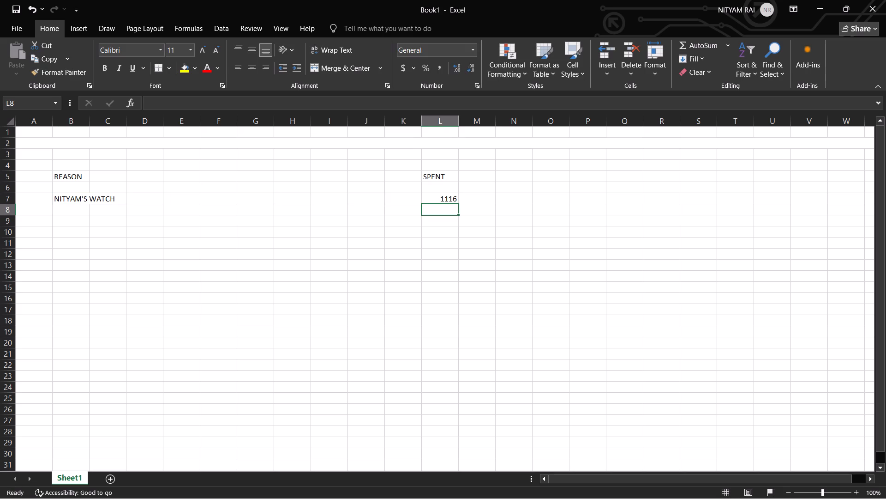
Enter the next expense, MUMMY'S SUIT, in cell B9 of the REASON column.
key("Left")
key("Left")
key("Left")
key("Left")
key("Left")
key("Left")
key("Left")
key("Left")
key("Left")
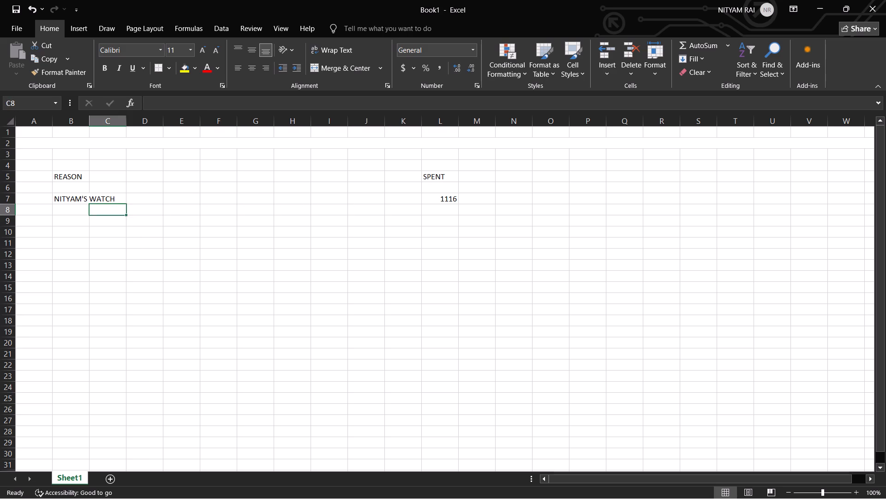
key("Left")
key("Left")
key("Right")
key("Down")
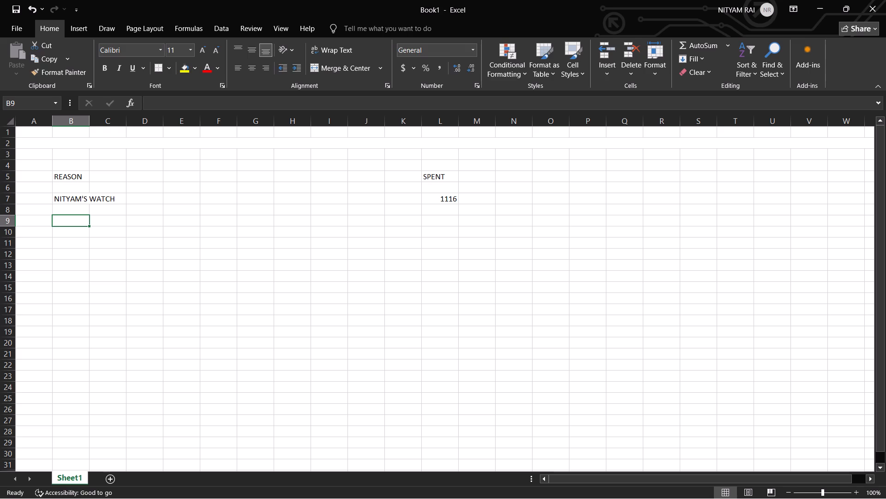
type("MO")
key("BackSpace")
type("UMMY'S")
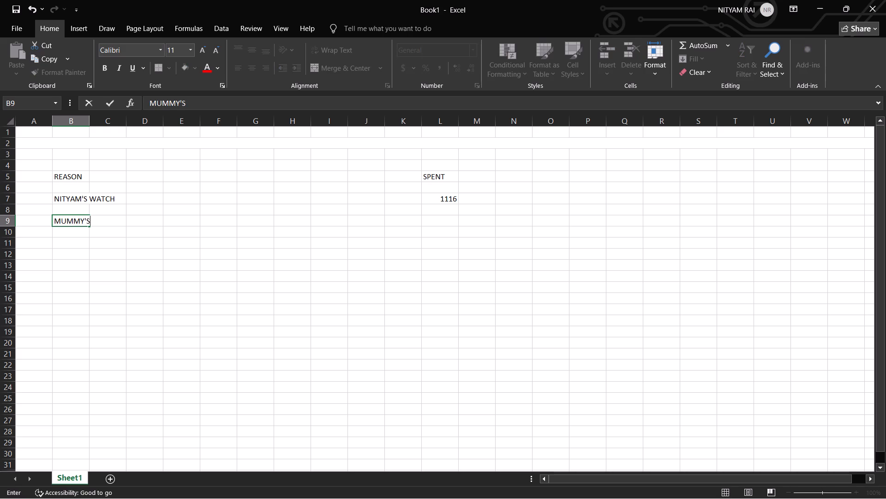
key("space")
type("SUIT")
Enter 329 in cell L9 as the amount spent on the suit.
key("Right")
key("Right")
key("Right")
key("Right")
key("Right")
key("Right")
key("Right")
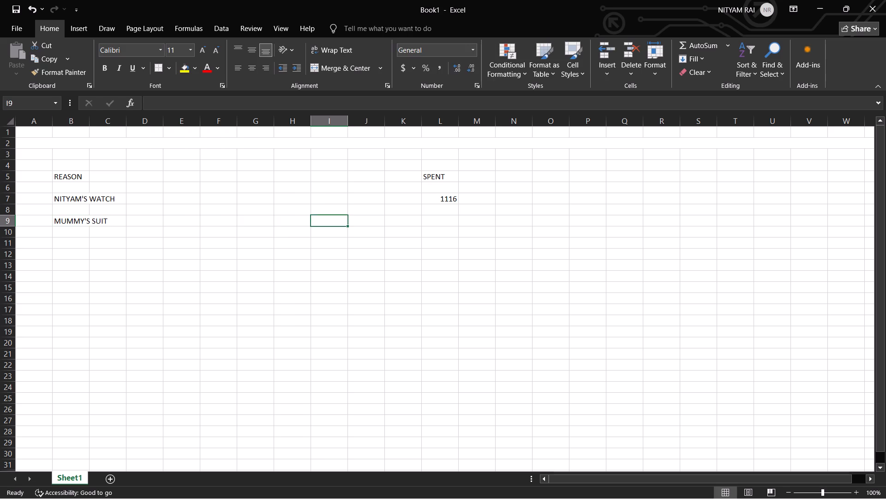
key("Right")
key("Right")
key("Right")
type("327")
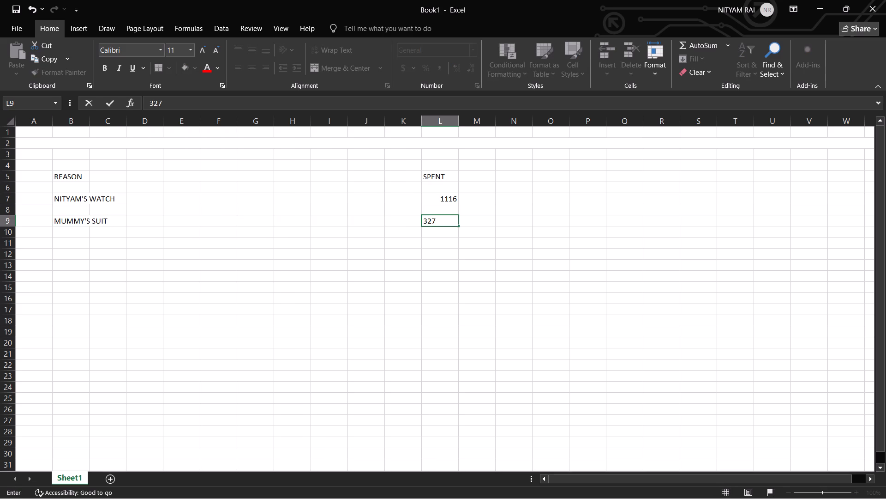
key("BackSpace")
key("BackSpace")
type("30")
key("BackSpace")
key("BackSpace")
type("29")
key("Down")
Enter the expense label MOBILE RECHARGE TOTAL in cell B11.
key("Down")
key("Left")
key("Left")
key("Left")
key("Left")
key("Left")
key("Left")
key("Left")
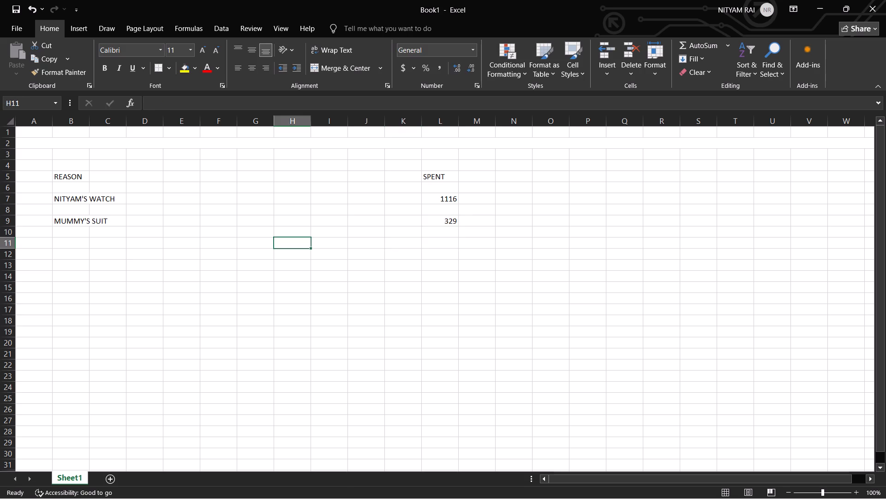
key("Left")
key("Left")
key("Left")
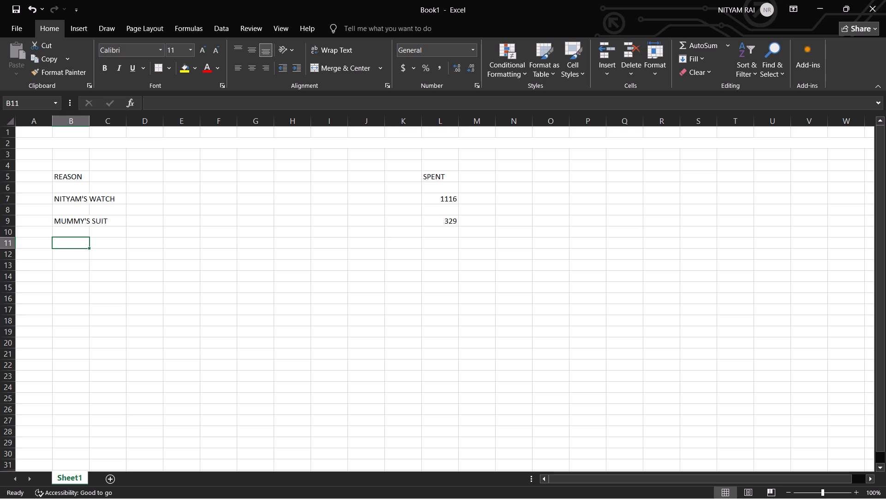
type("MOBILE RECHARGE")
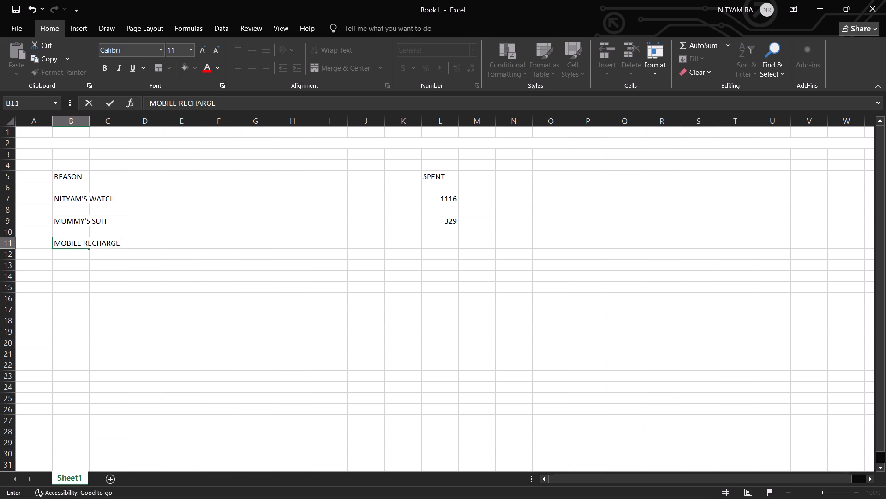
key("space")
type("TOTAL")
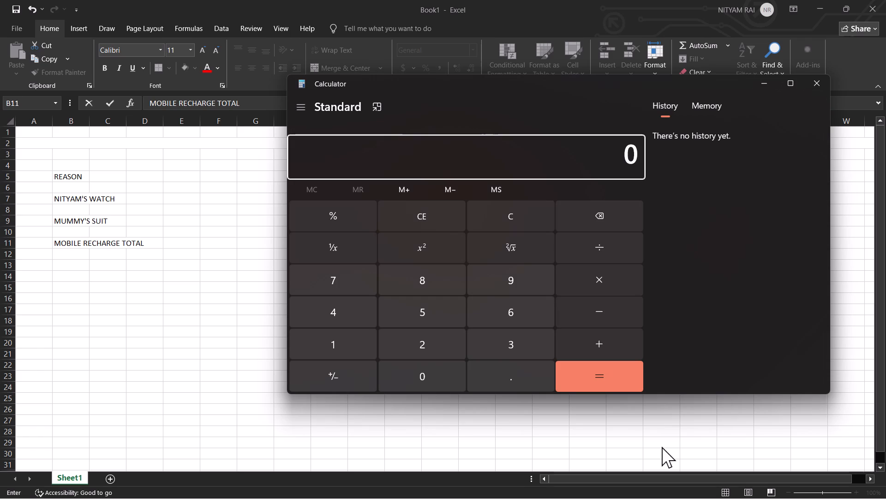
Switch to Calculator and enter 39 as the first mobile recharge amount.
type("39")
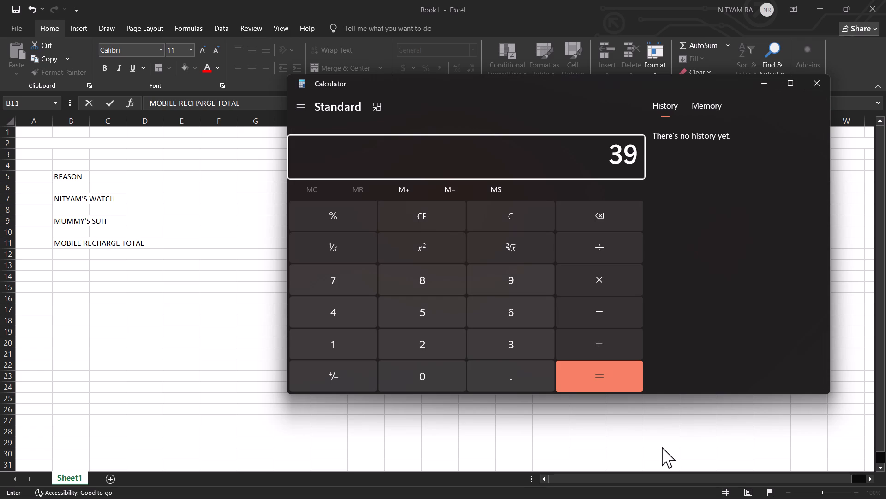
Switch back to Excel and enter the expense label IRCTC GOVIND JI in cell B13.
left_click(74, 266)
key("Down")
key("Down")
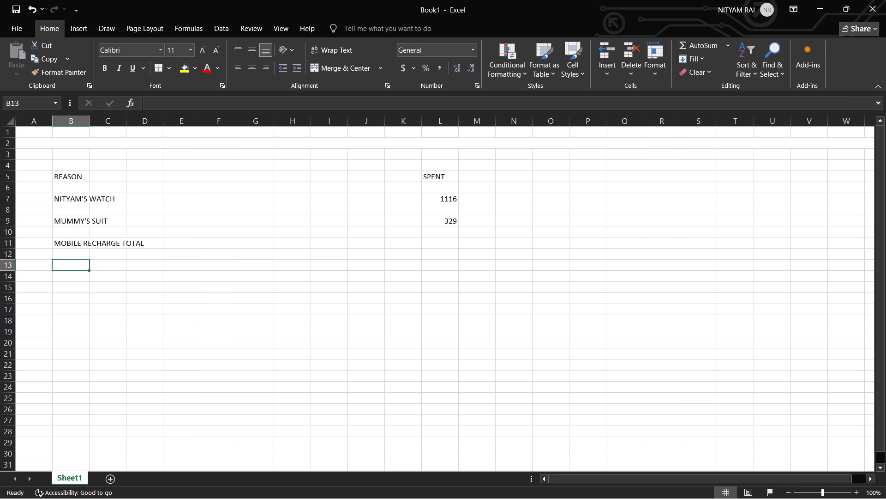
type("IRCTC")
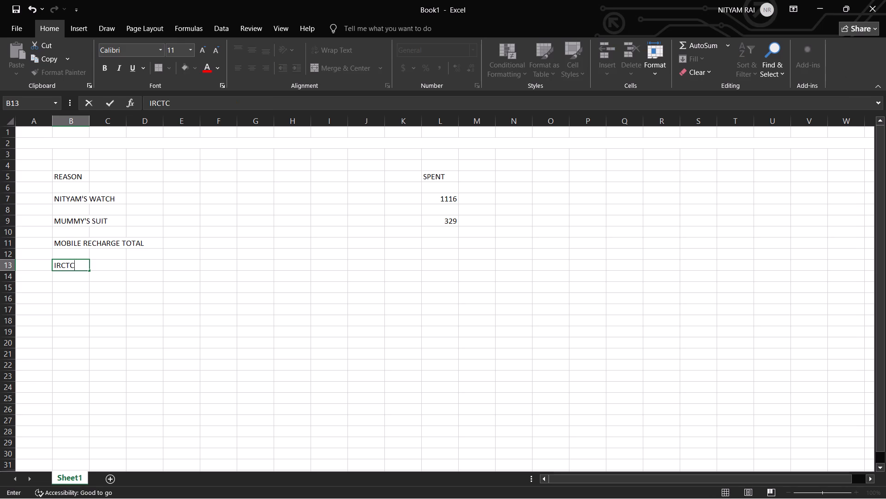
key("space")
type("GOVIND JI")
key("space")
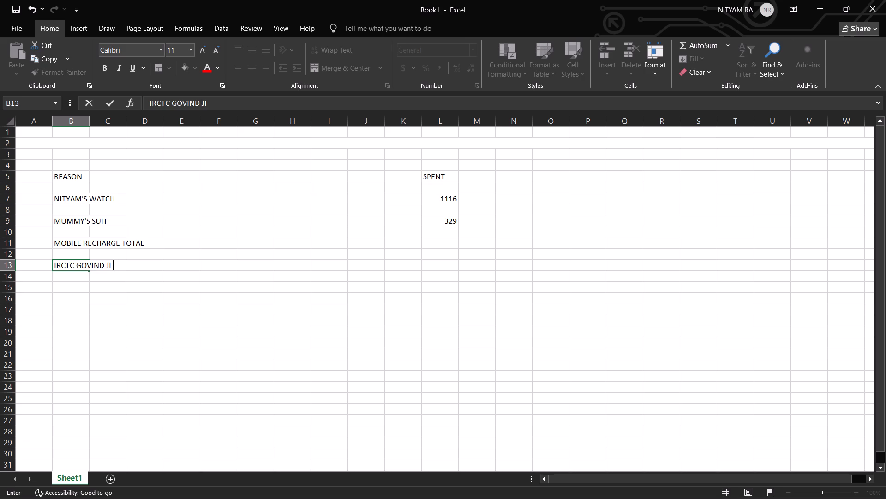
Enter 468 in cell L13 as the amount spent on the IRCTC expense.
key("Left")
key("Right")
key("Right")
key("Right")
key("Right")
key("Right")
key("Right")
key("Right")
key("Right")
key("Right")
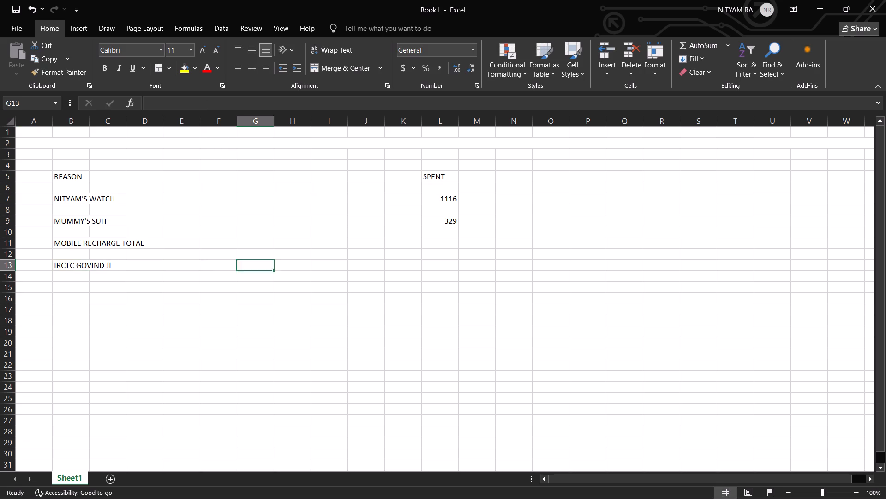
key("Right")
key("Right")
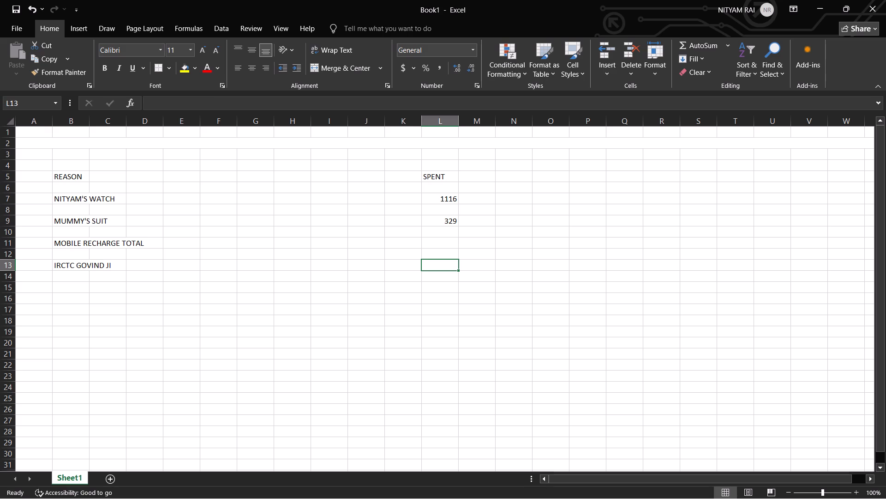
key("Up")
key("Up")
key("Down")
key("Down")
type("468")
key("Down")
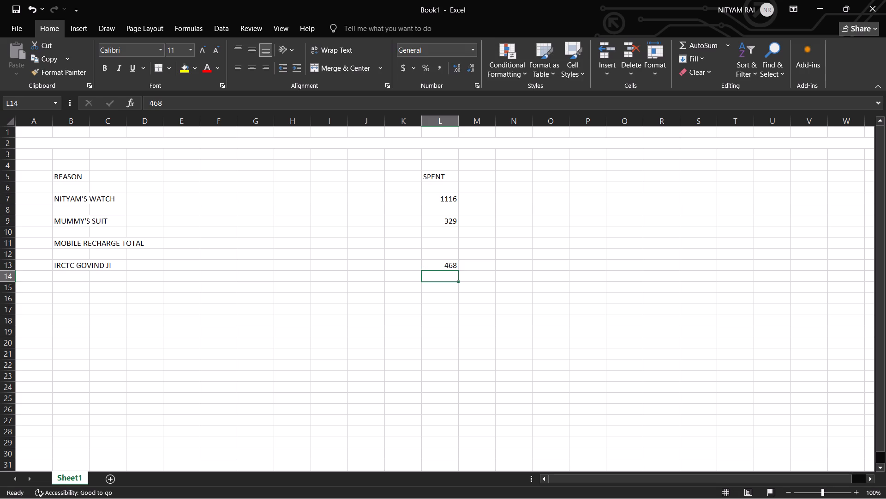
Select cell B15 in the REASON column as the place for the next expense.
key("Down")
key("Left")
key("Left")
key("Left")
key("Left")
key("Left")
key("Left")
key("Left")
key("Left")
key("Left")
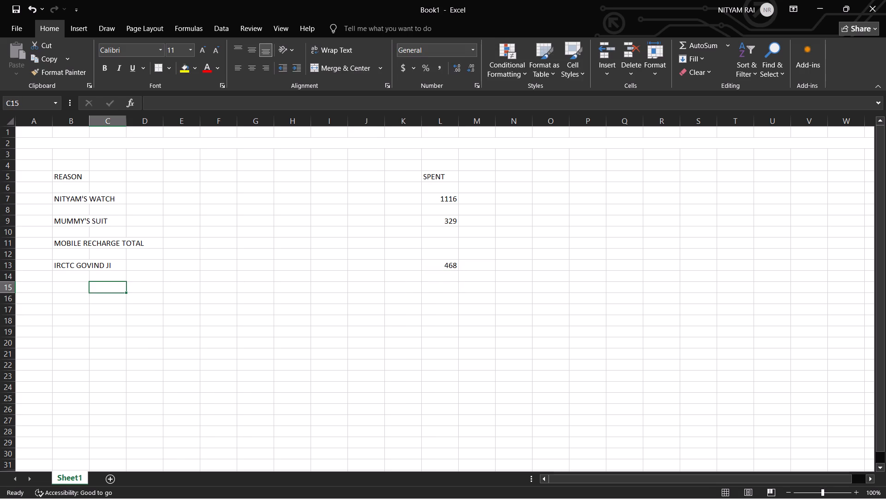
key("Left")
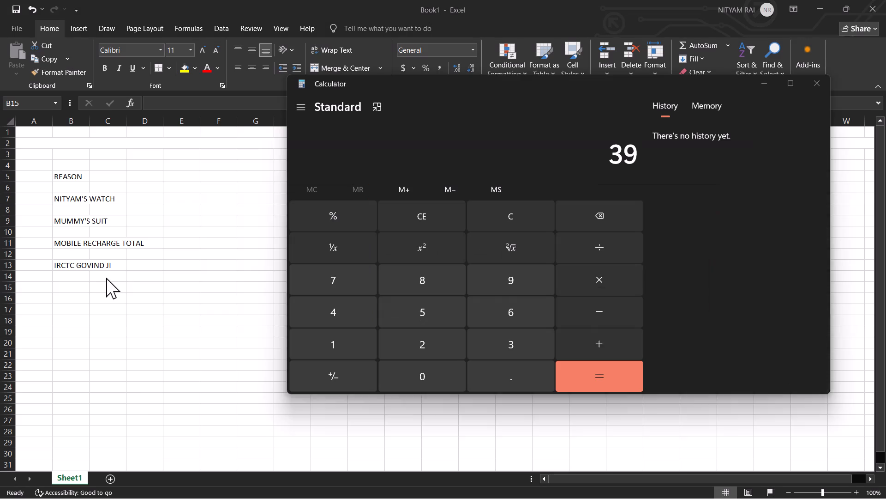
Add two more mobile recharges of 39 each to the running sum in Calculator.
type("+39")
left_click(131, 263)
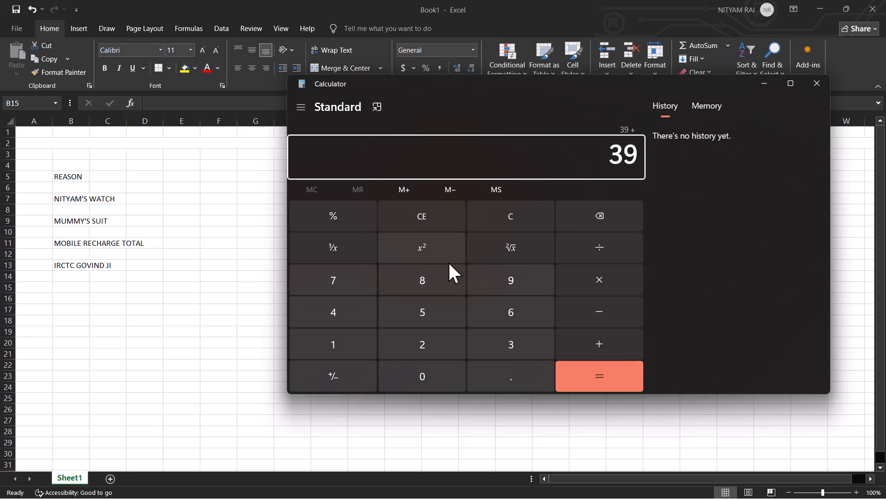
key("plus")
type("39")
key("plus")
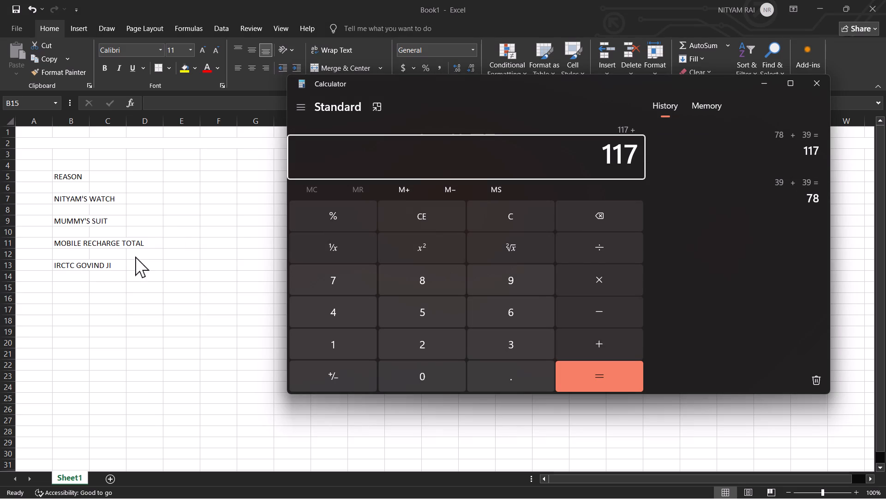
Switch back to Excel and enter the expense SSC in cell B15 with 100 as its amount in L15.
left_click(78, 296)
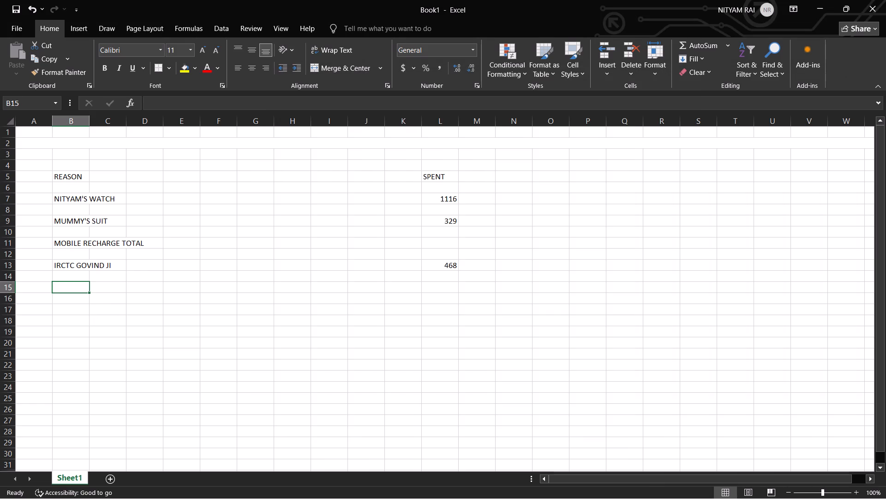
type("SSC")
key("Right")
key("Right")
key("Right")
key("Right")
key("Right")
key("Right")
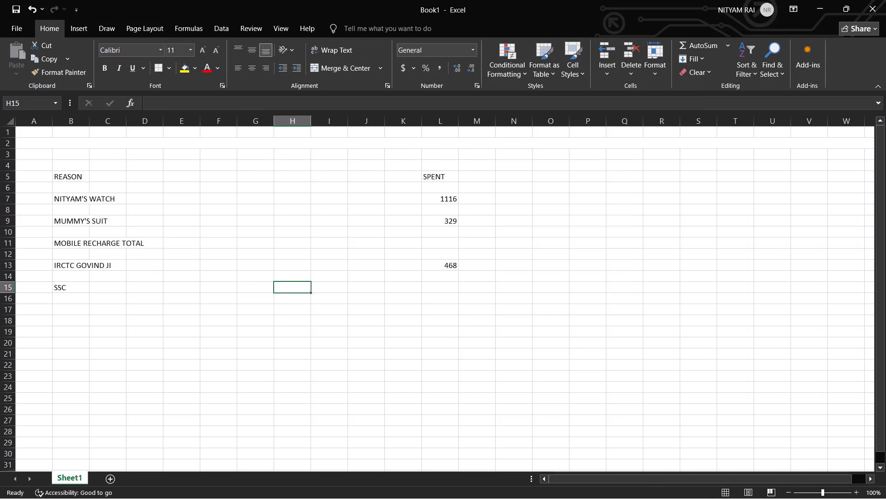
key("Right")
key("Right")
key("Right")
key("Right")
type("100")
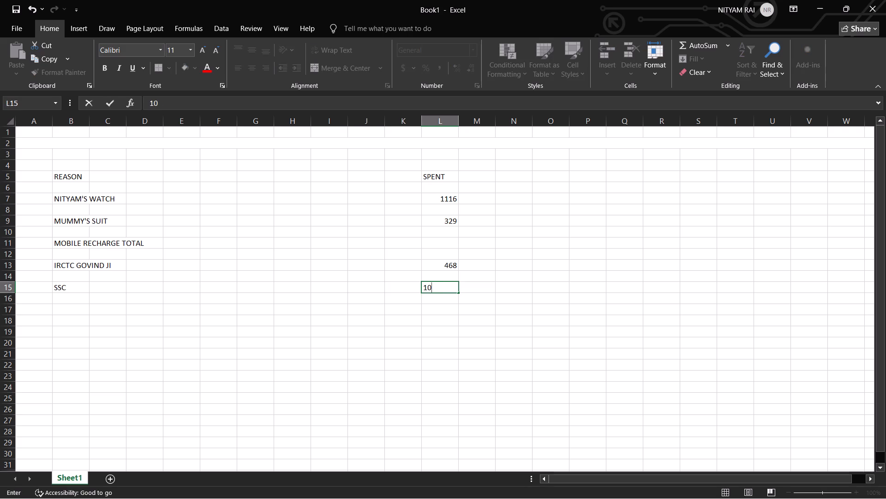
key("Down")
Select cell B17 in the REASON column as the place for the next expense.
key("Down")
key("Left")
key("Left")
key("Left")
key("Left")
key("Left")
key("Left")
key("Left")
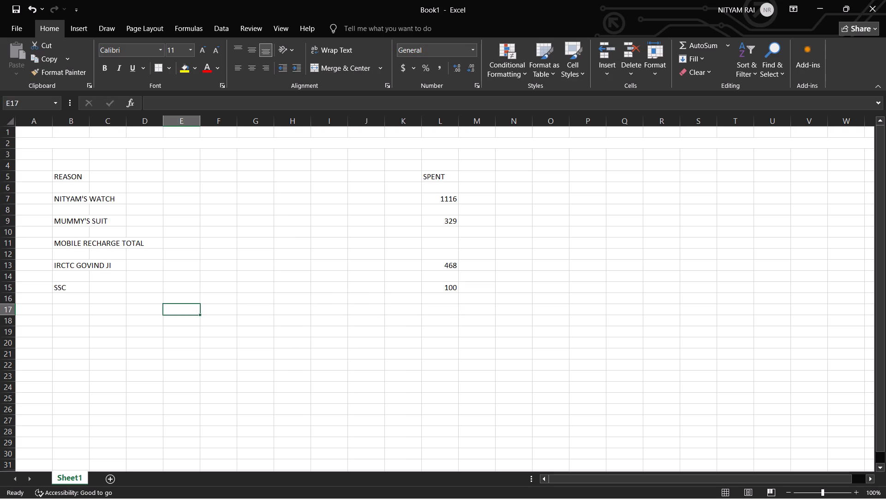
key("Left")
key("Left")
key("Left")
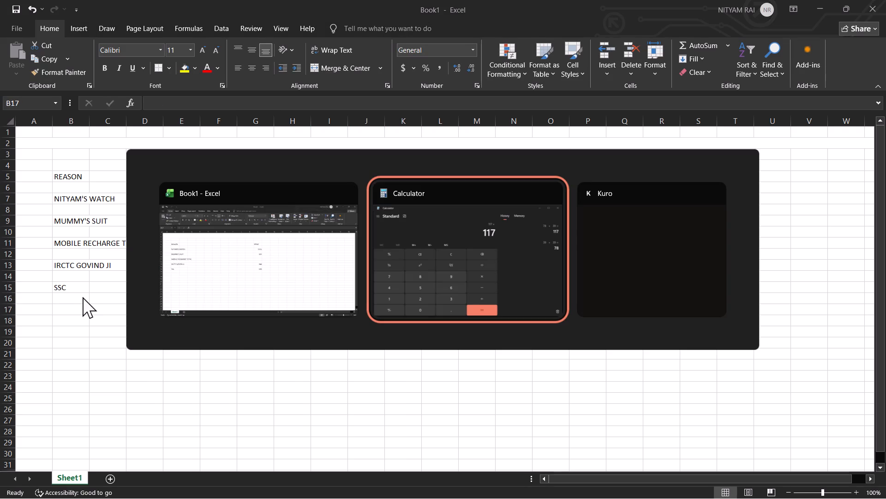
Switch to Calculator and add three more mobile recharges of 39 each, returning to Excel between entries.
type("39+")
left_click(72, 311)
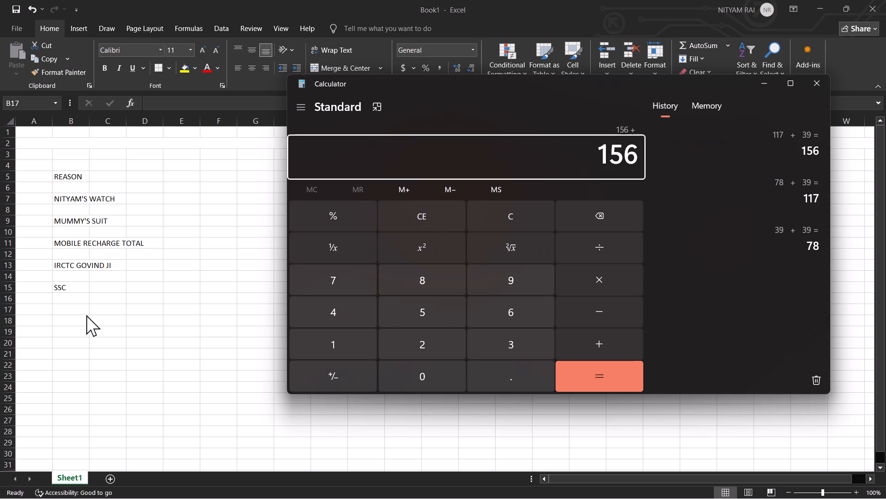
type("39+")
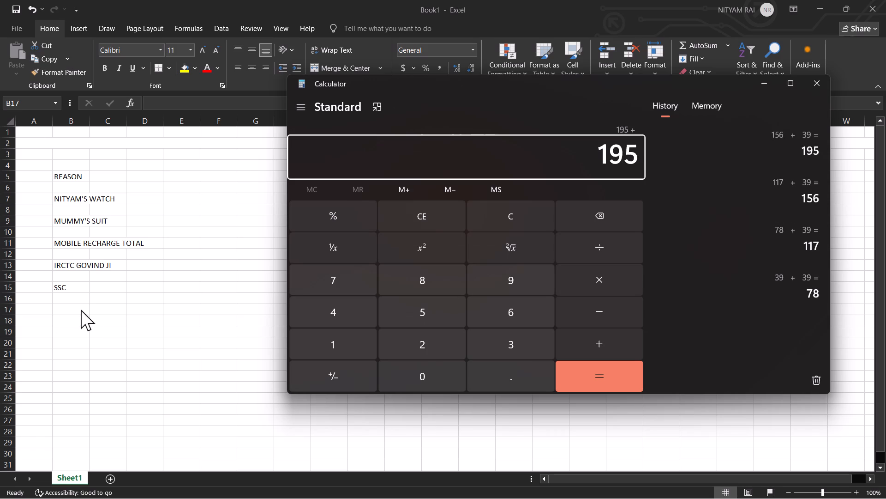
left_click(81, 309)
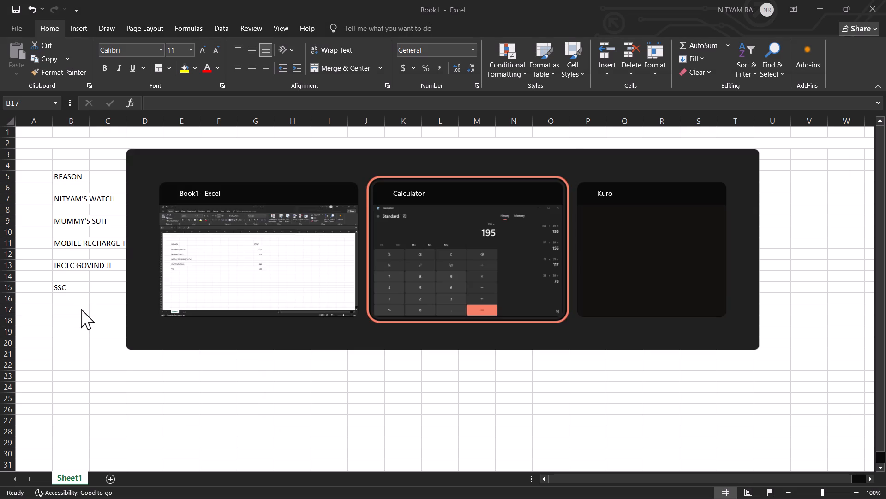
type("39+")
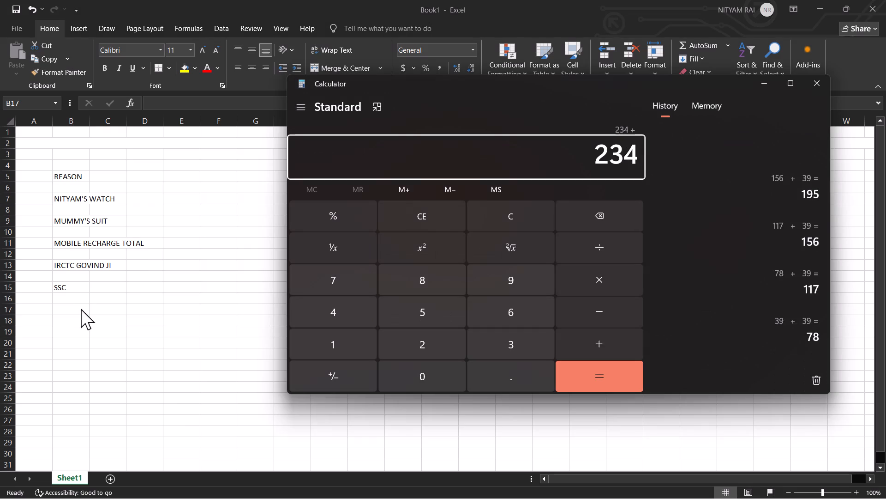
Switch back to Excel and enter the expense PAN CARD in cell B17 with 107 as its amount in L17.
left_click(63, 310)
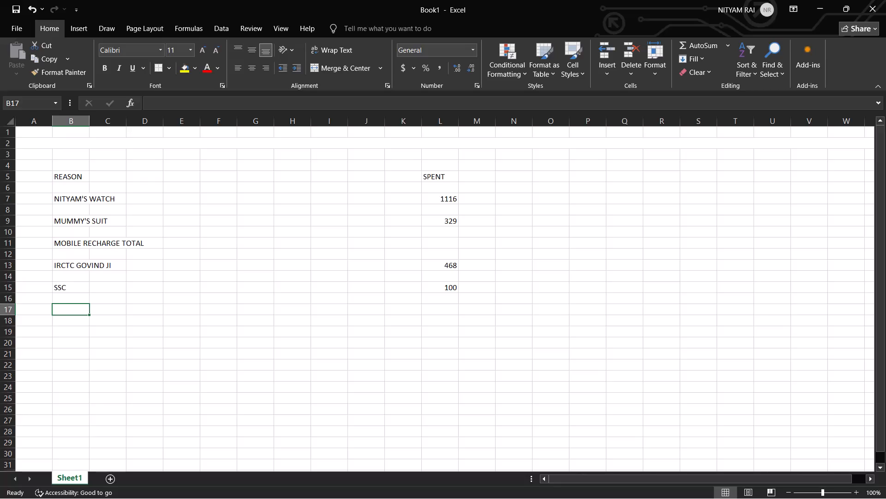
type("PAN CARD")
key("Right")
key("Right")
key("Right")
key("Right")
key("Right")
key("Right")
key("Right")
key("Right")
key("Right")
key("Right")
key("Right")
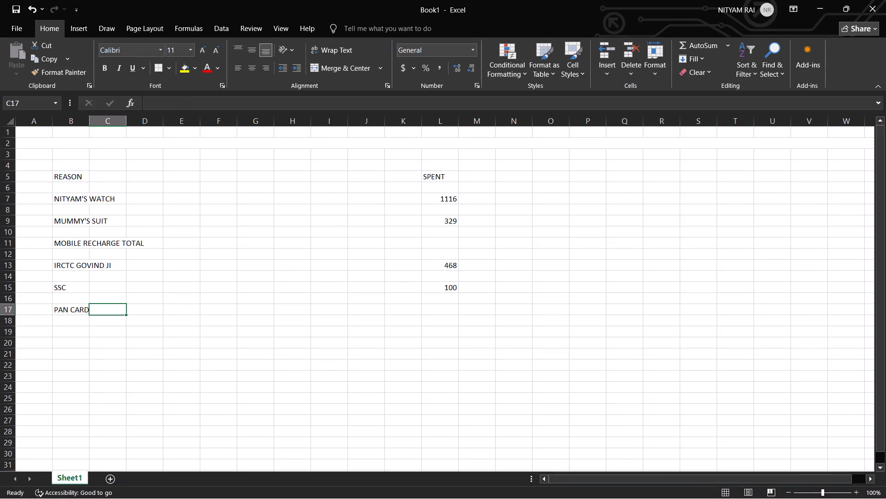
key("Left")
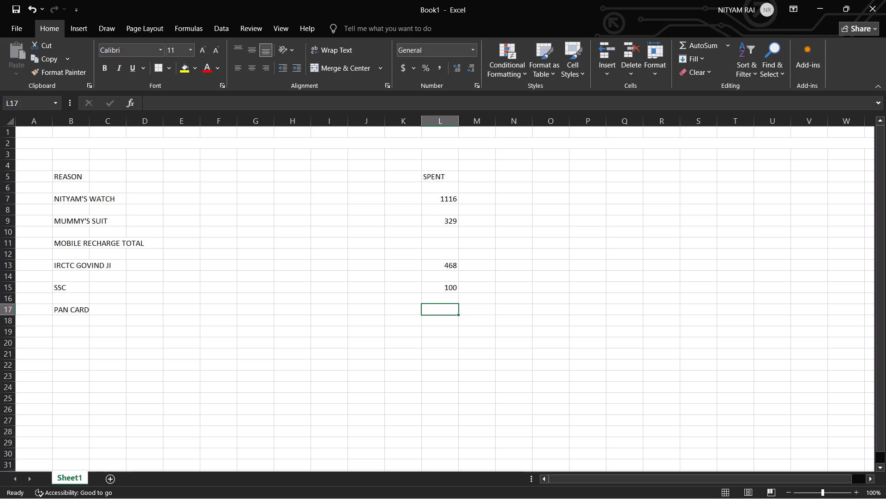
type("107")
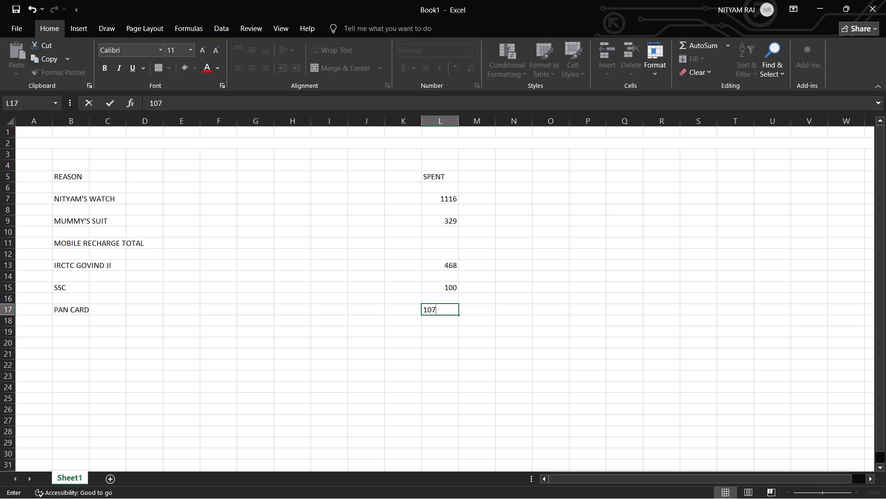
key("Down")
Enter the expense label MUMMY SUIT in cell B19 of the REASON column.
key("Down")
key("Left")
key("Left")
key("Left")
key("Left")
key("Left")
key("Left")
key("Left")
key("Left")
key("Left")
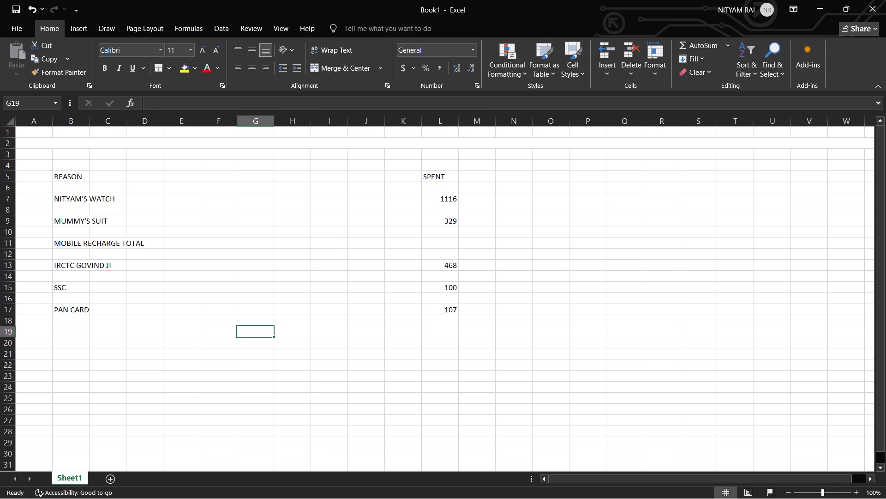
key("Left")
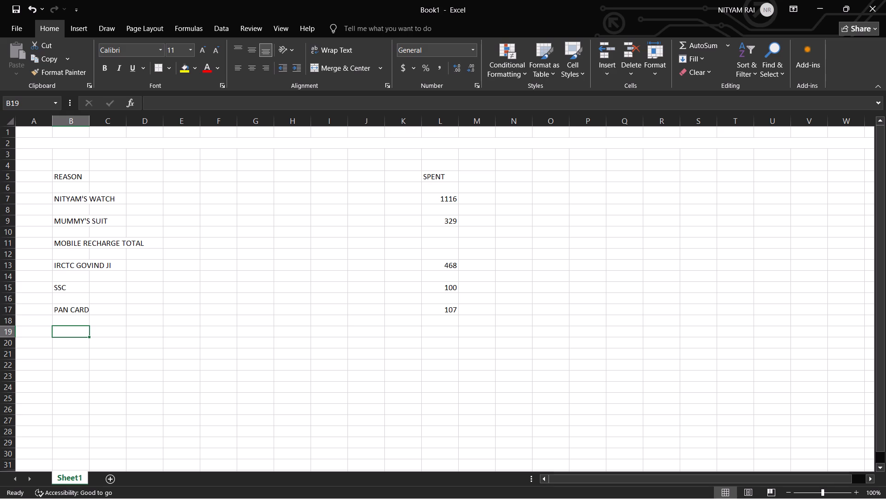
type("MUMMY")
key("space")
type("SUIT")
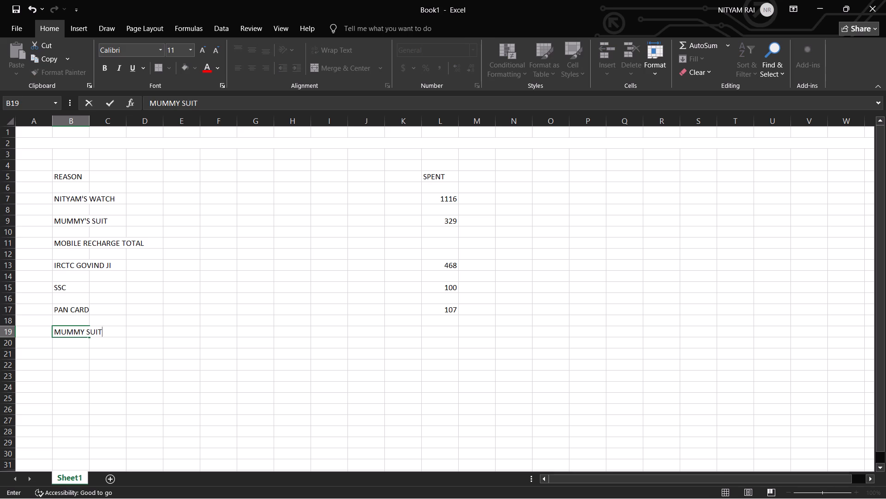
Enter 562 in cell L19 as the amount spent on the MUMMY SUIT expense.
key("Right")
key("Right")
key("Right")
key("Right")
key("Right")
key("Right")
key("Right")
key("Right")
key("Right")
key("Right")
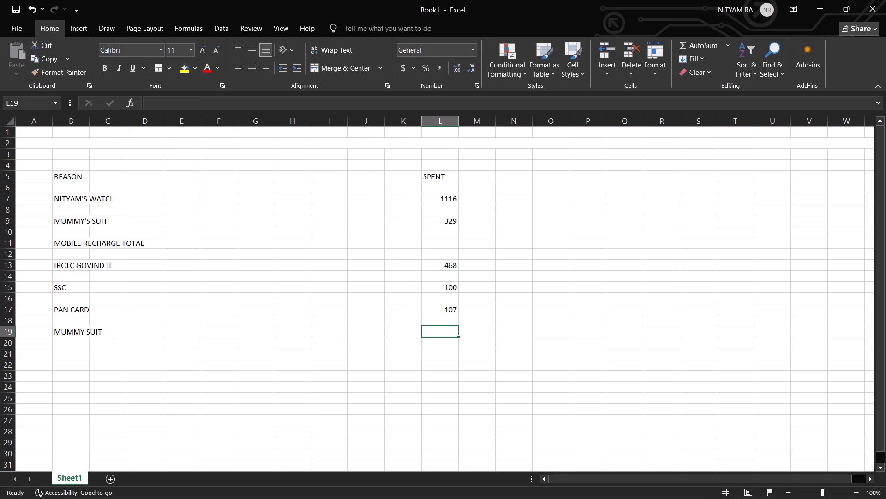
type("562")
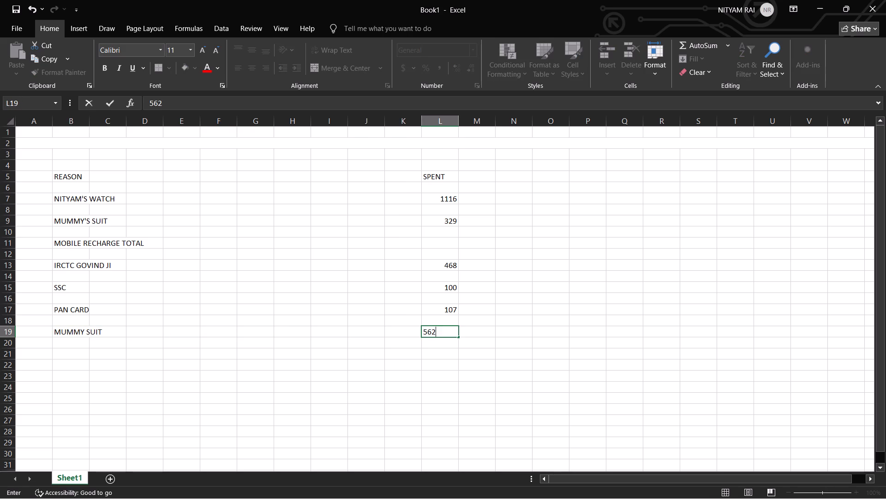
key("Down")
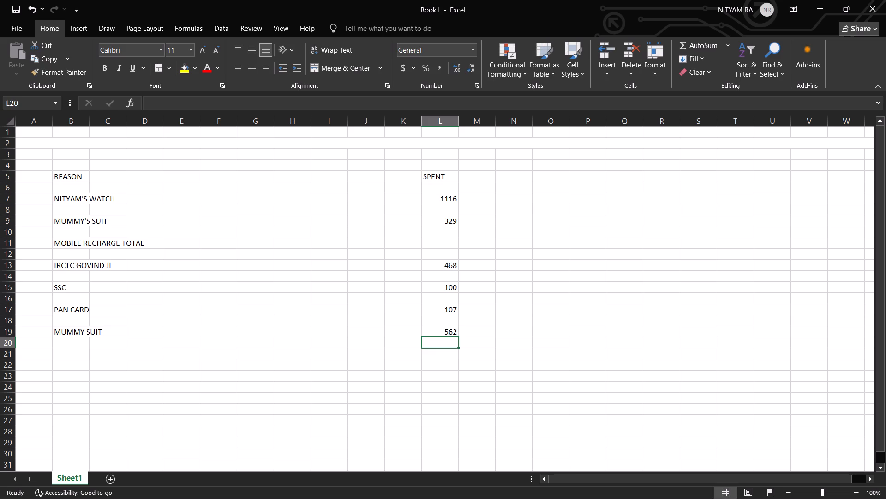
key("Down")
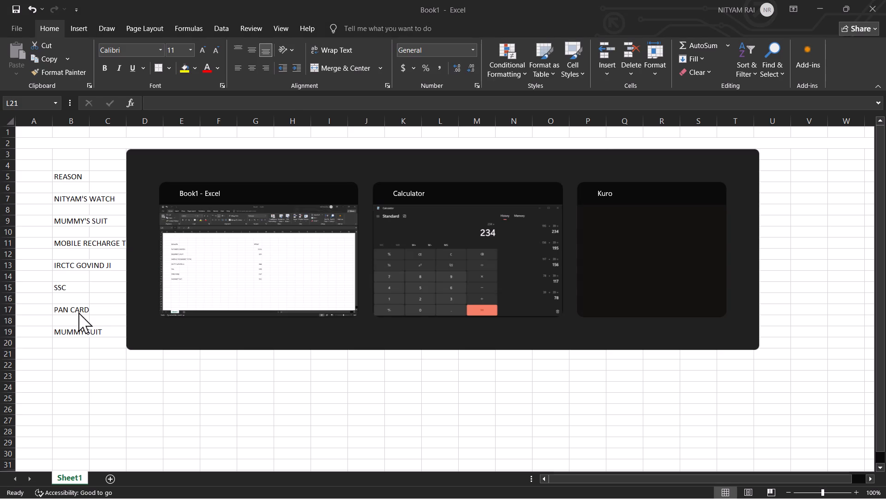
Switch to Calculator and add two more recharges of 39 each, selecting cell B21 in Excel between entries.
type("39+")
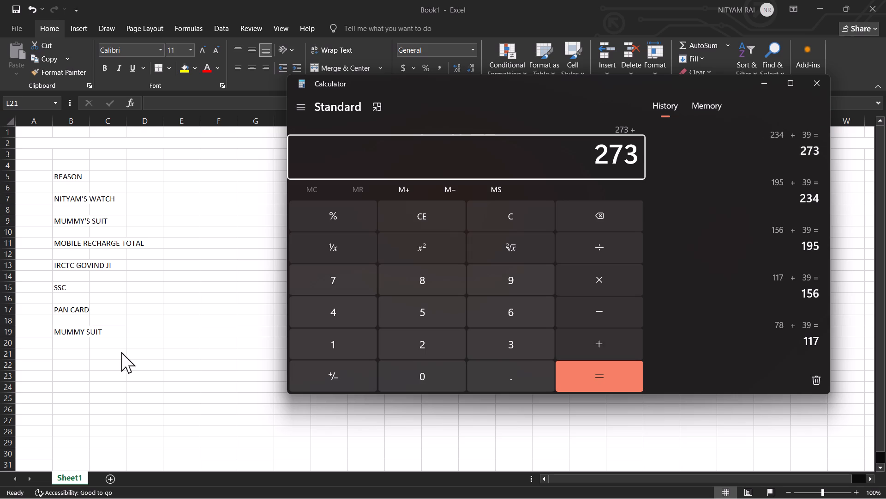
left_click(72, 354)
left_click(72, 354)
type("39+")
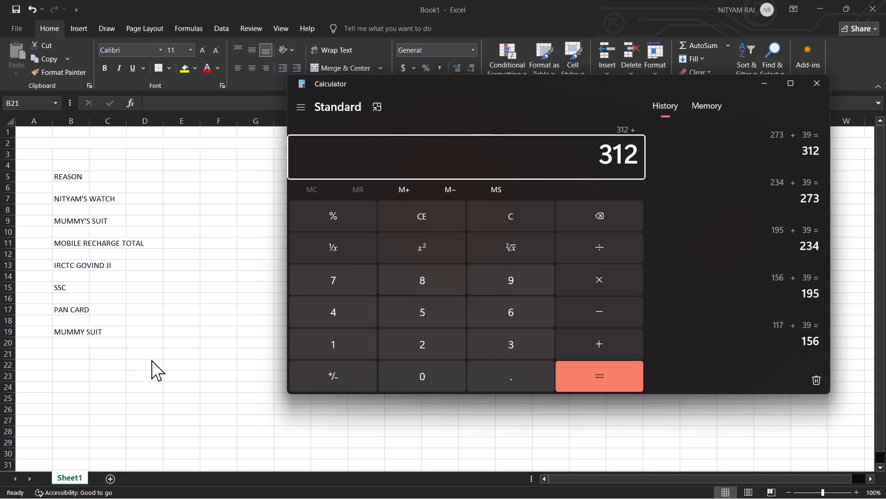
Switch back to Excel and enter another MUMMY SUIT expense in cell B21 with 627 as its amount in L21.
left_click(79, 356)
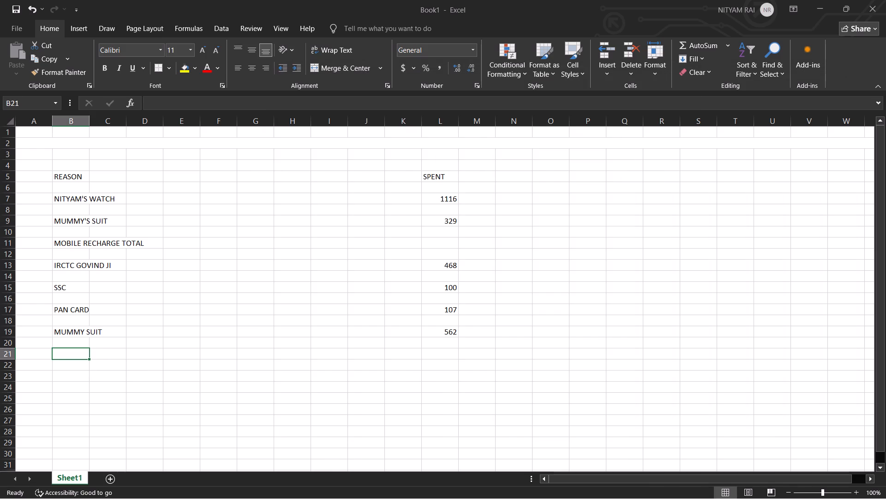
type("MUMMY SUIT")
key("Right")
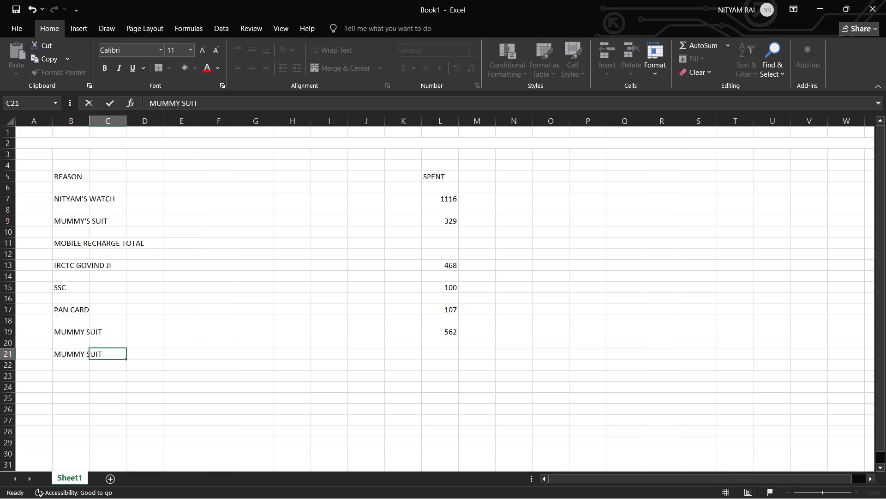
key("Right")
key("Right")
key("Right")
key("Right")
key("Right")
key("Right")
key("Right")
key("Right")
key("Right")
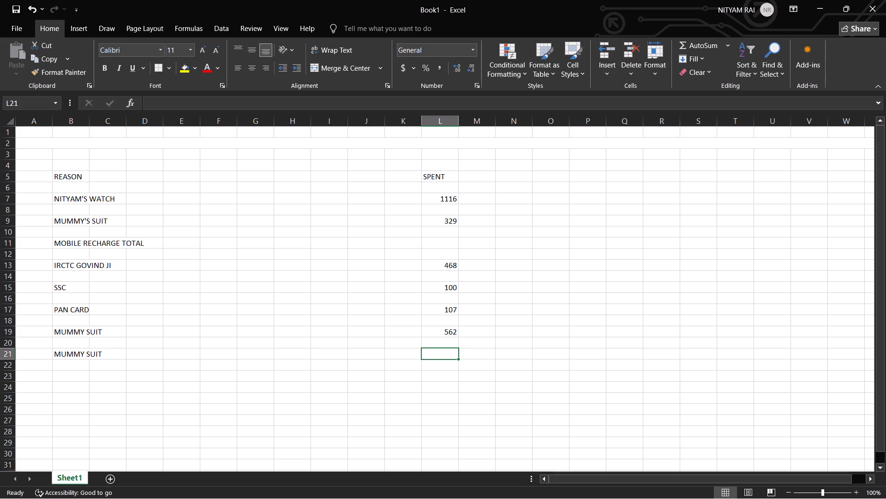
type("627")
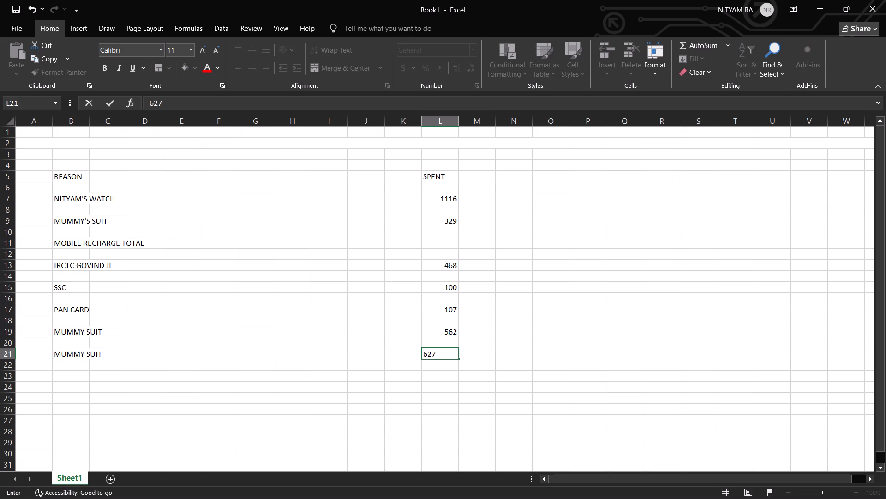
key("Down")
Select cell B23 in the REASON column as the place for the next expense.
key("Left")
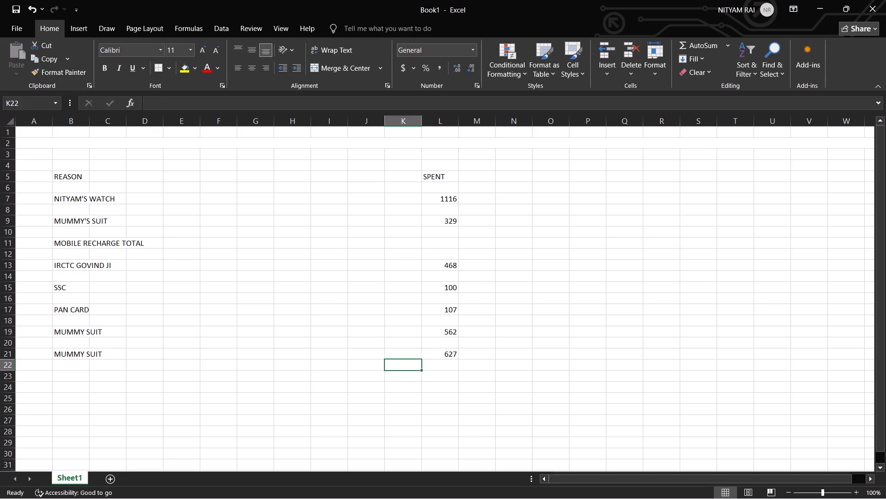
key("Left")
key("Left")
key("Left")
key("Left")
key("Left")
key("Left")
key("Left")
key("Left")
key("Left")
key("Down")
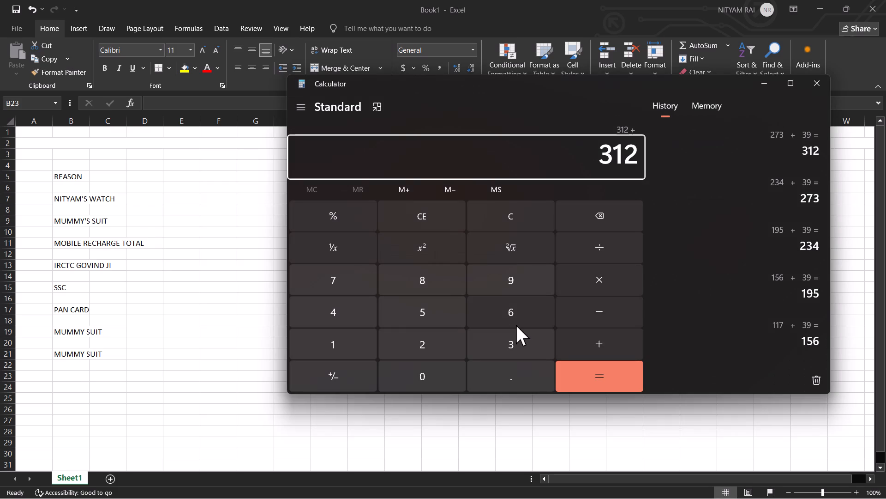
Switch to Calculator and add one more mobile recharge of 39 to the running sum.
type("39+")
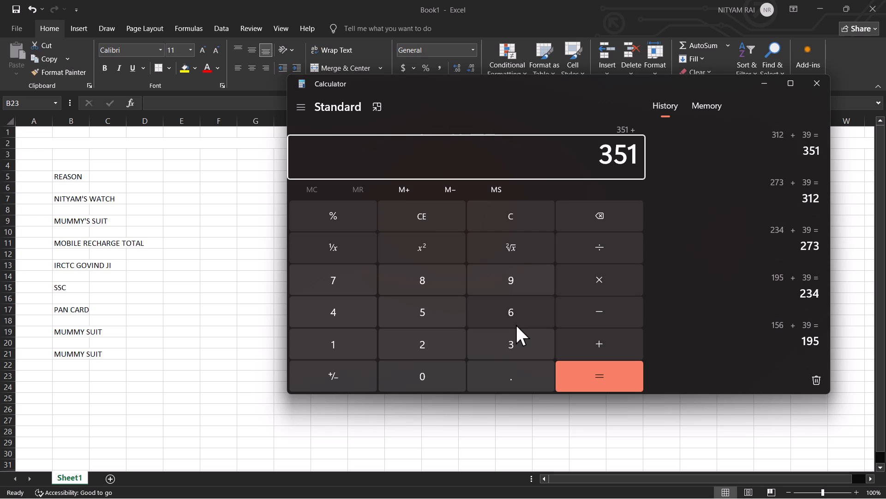
Switch back to Excel and enter 351 in cell L11 as the mobile recharge total.
left_click(114, 244)
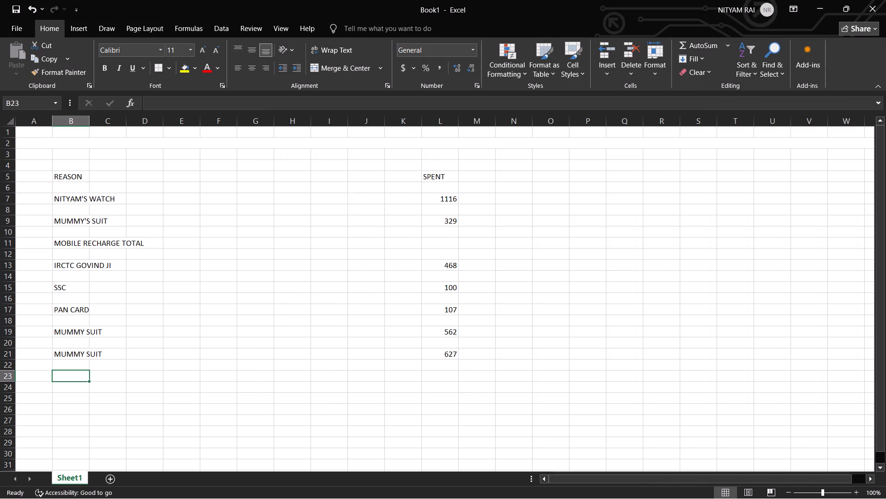
left_click(446, 241)
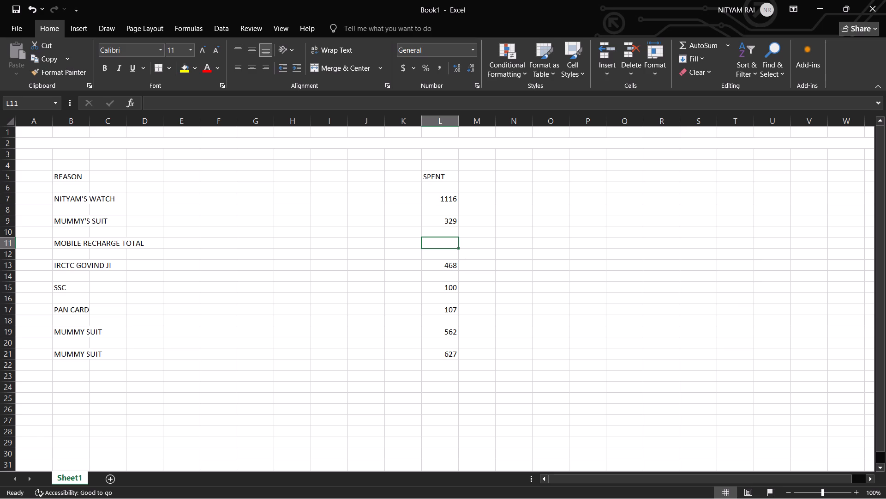
type("351")
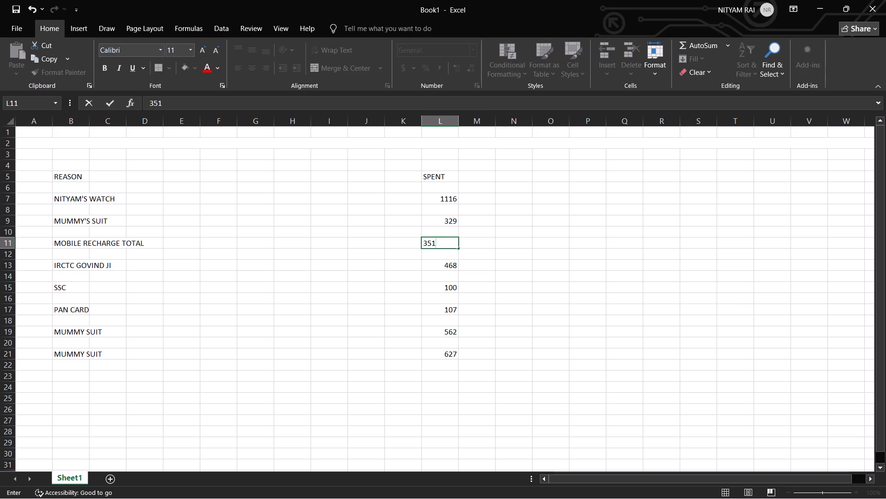
Select cell B23 in the REASON column for the next expense label.
left_click(66, 385)
left_click(78, 377)
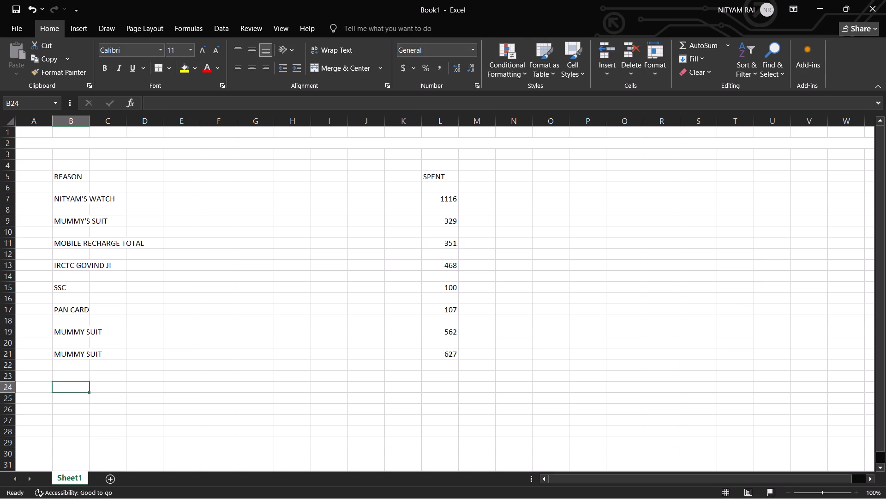
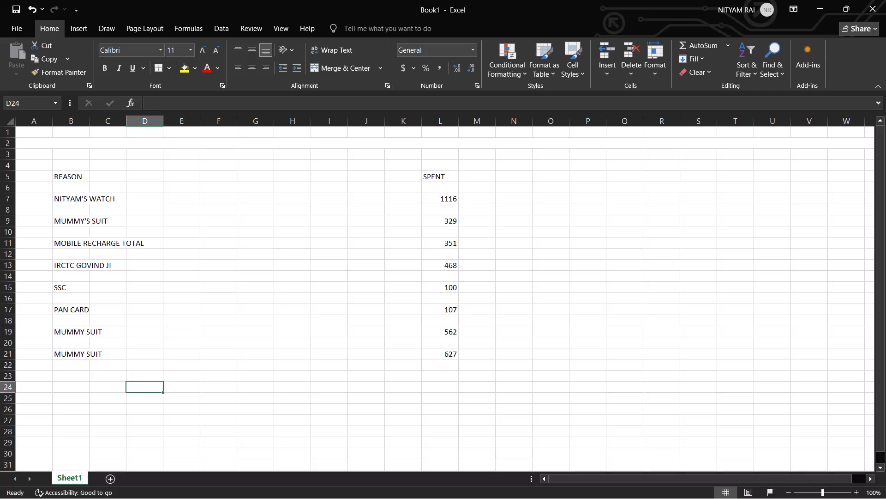
Enter 24 MERRUT as the next expense label in cell B23 of the REASON column.
key("Up")
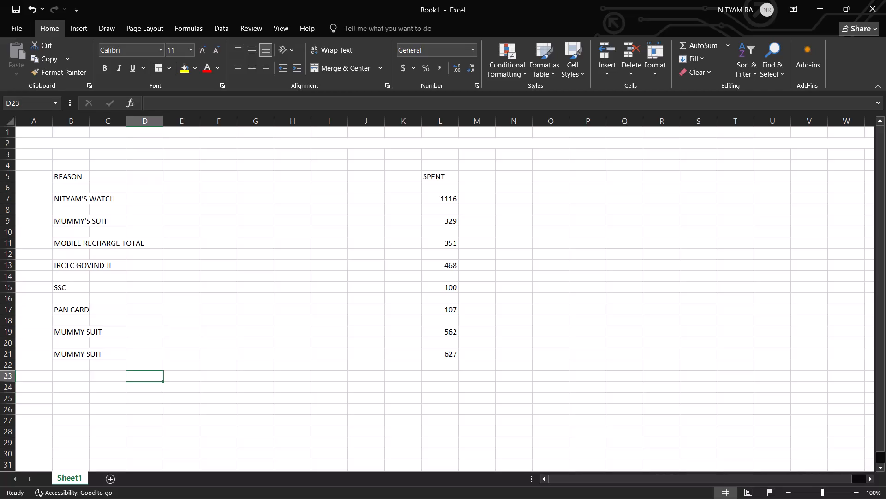
key("Left")
key("Left")
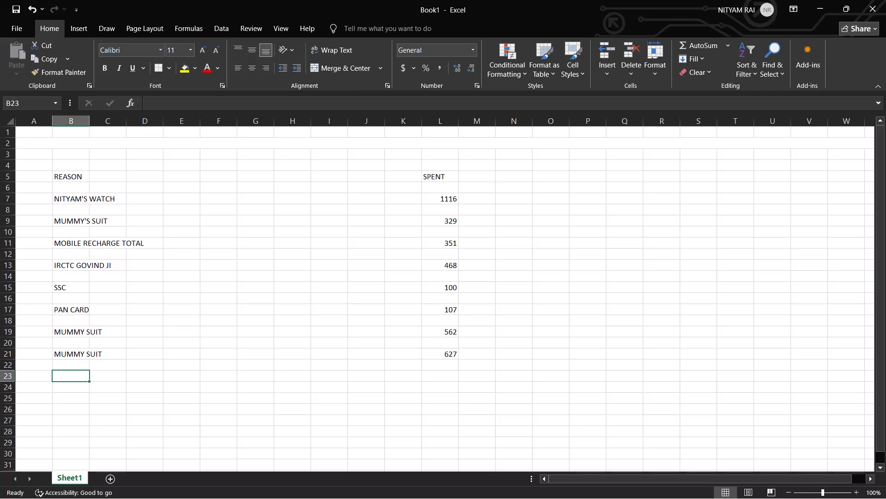
type("24")
key("space")
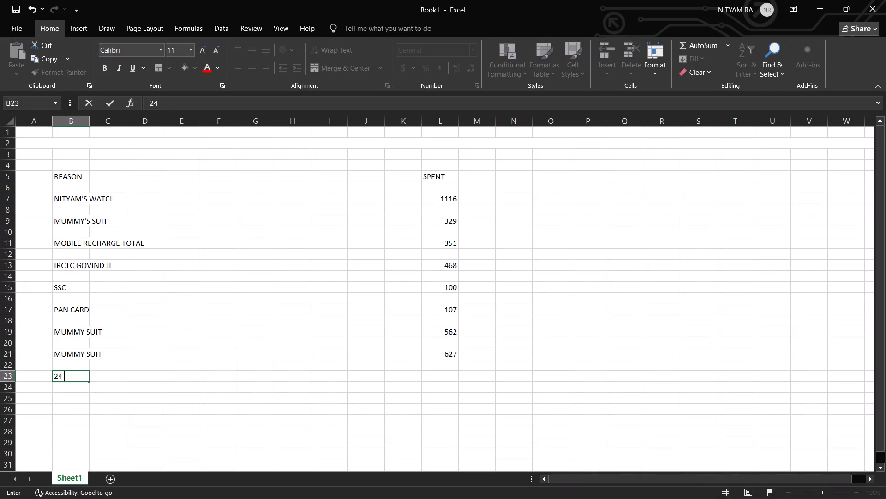
type("MERRUT")
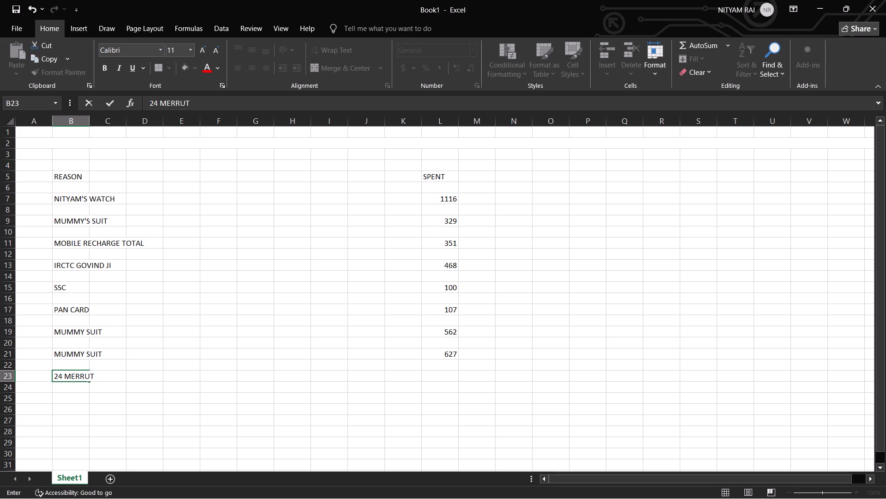
Select cell L23 in the SPENT column for the 24 MERRUT amount.
key("Right")
key("Right")
key("Right")
key("Right")
key("Right")
key("Right")
key("Right")
key("Right")
key("Right")
key("Right")
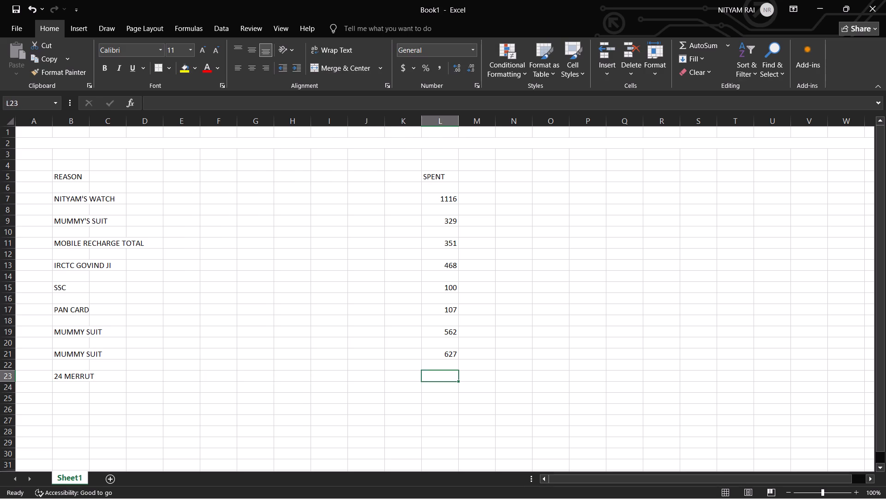
key("Right")
key("Left")
Switch to Calculator, clear the previous calculation and add up 12, 10, 8, 4, 21, 20 and 60.
key("BackSpace")
key("BackSpace")
key("BackSpace")
key("BackSpace")
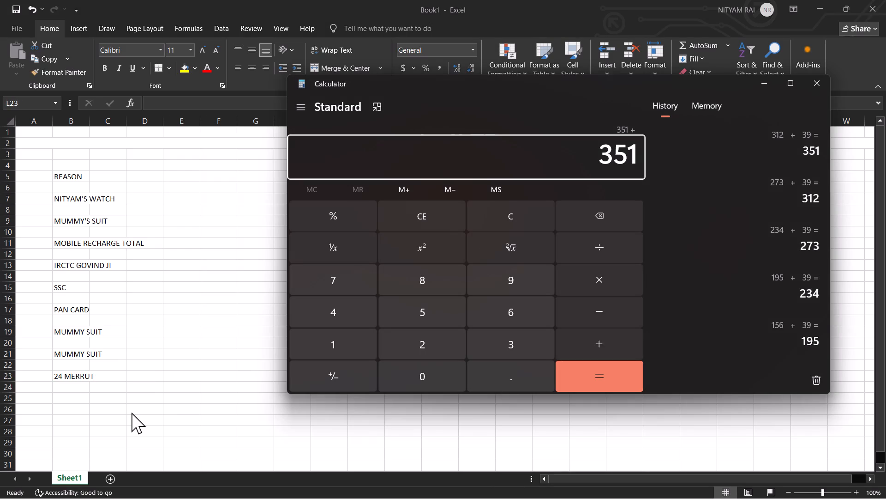
key("BackSpace")
key("BackSpace")
left_click(463, 207)
double_click(540, 212)
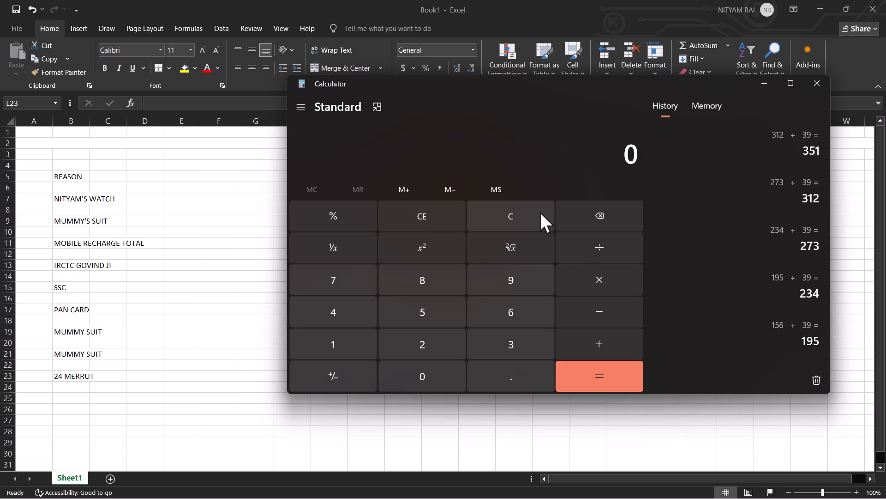
type("12+")
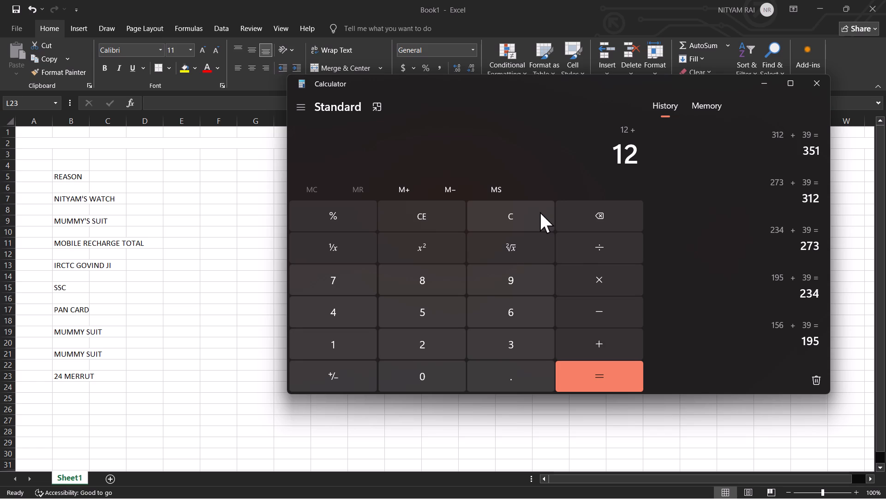
type("10+")
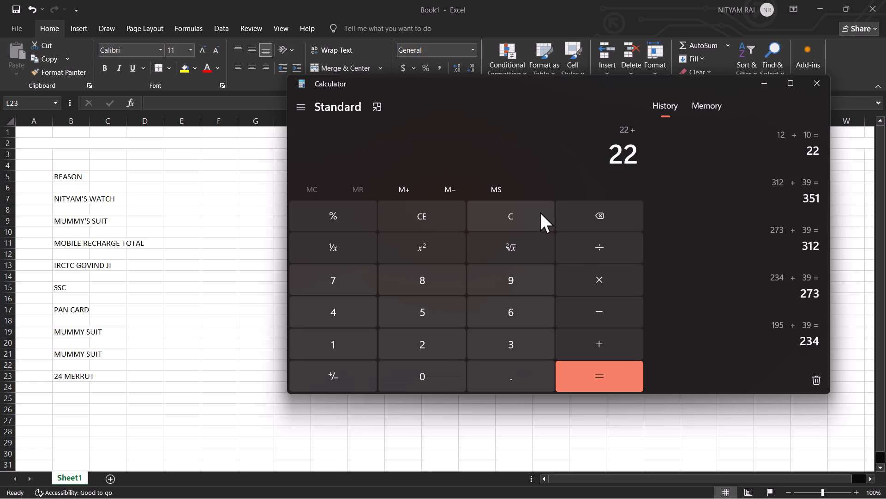
type("8+")
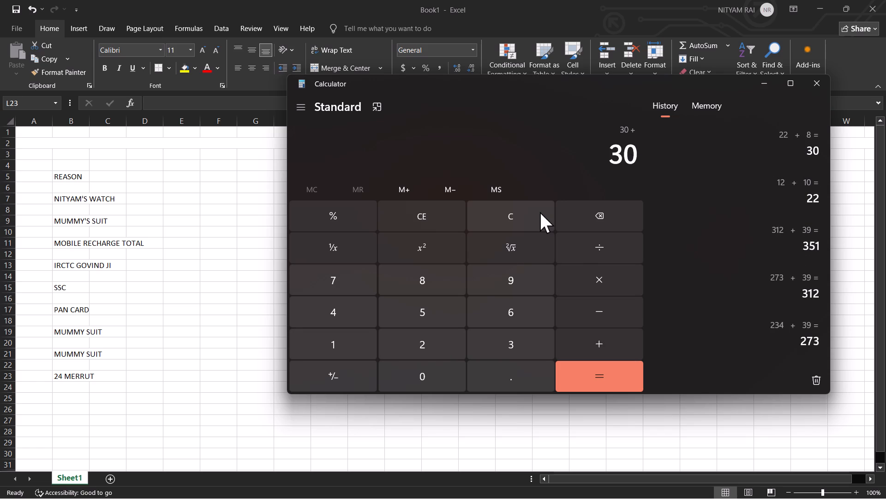
type("4+")
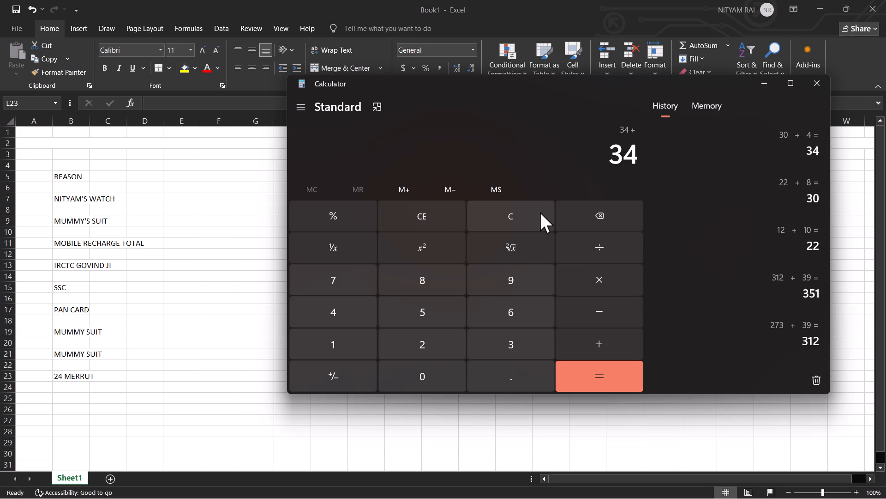
type("21+20+")
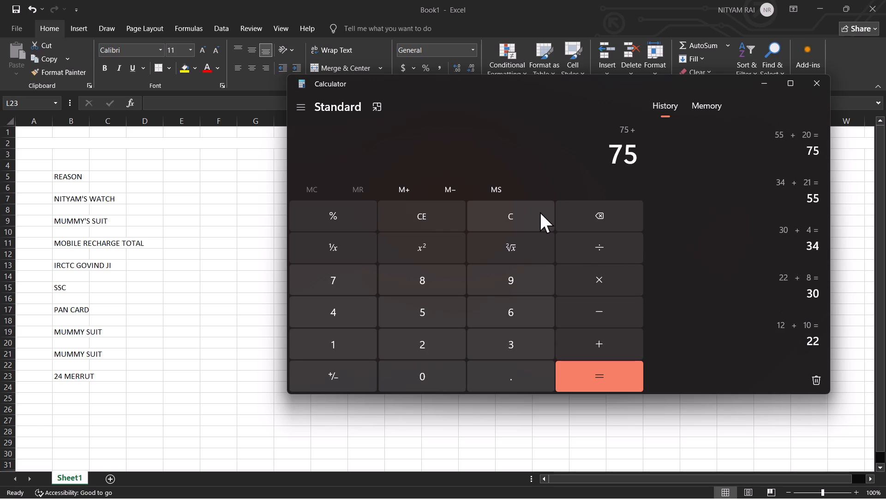
type("60")
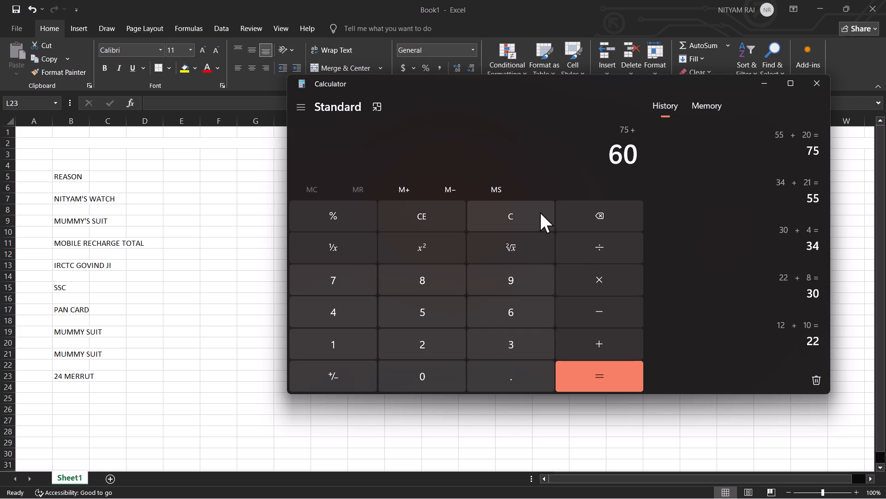
key("Return")
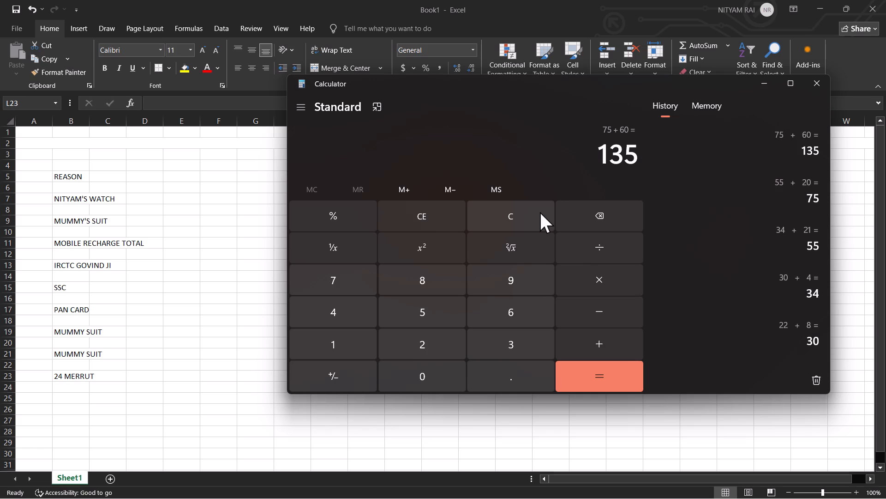
Subtract 50 from the calculated sum.
key("minus")
type("50")
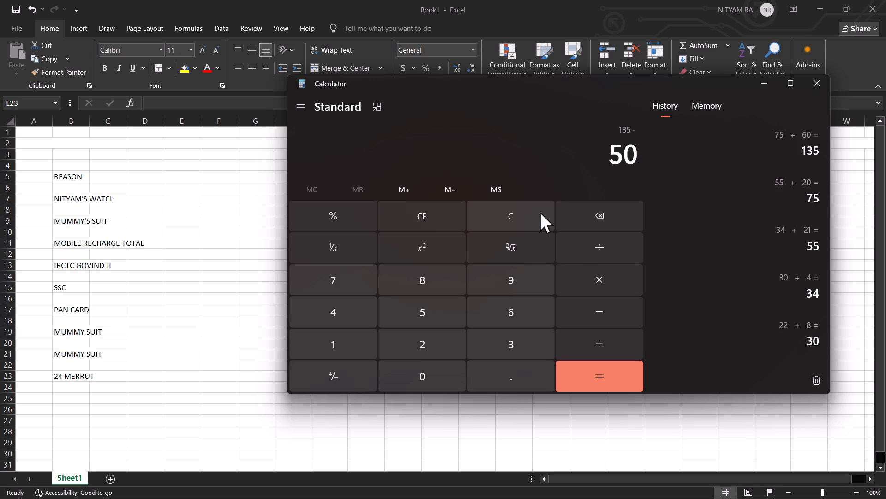
key("Return")
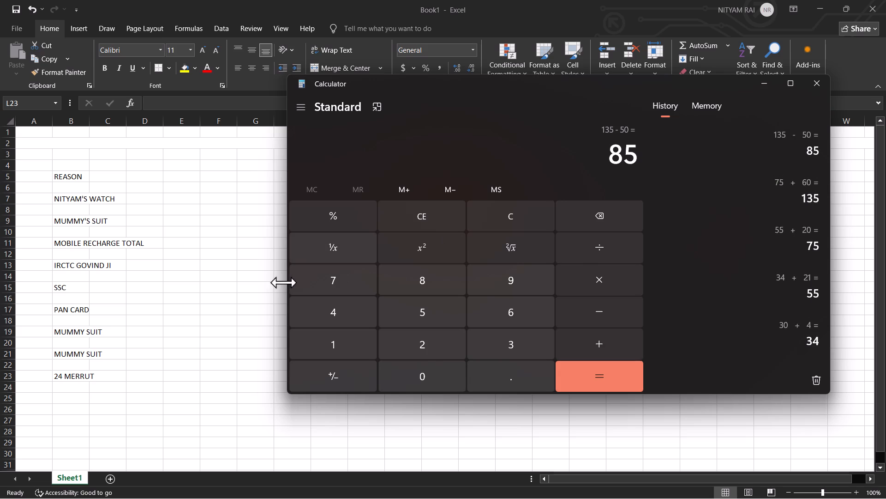
Switch back to Excel and enter 85 in cell L23 as the 24 MERRUT amount.
left_click(159, 376)
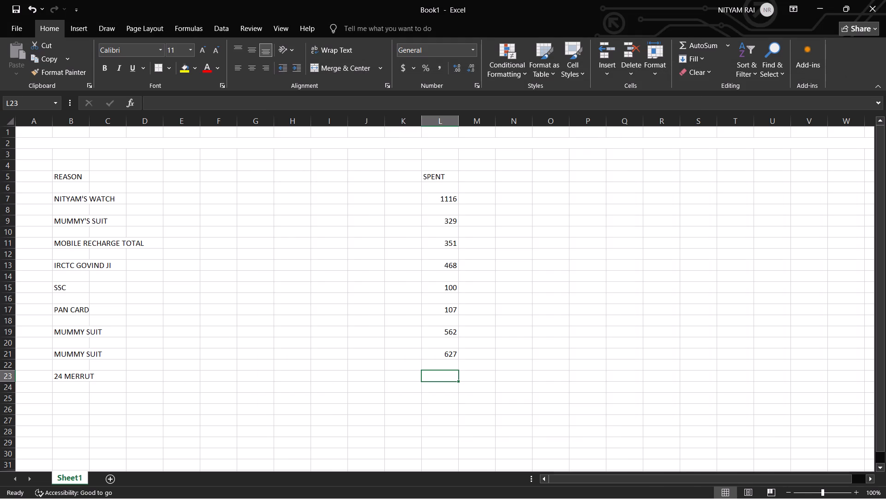
left_click(437, 380)
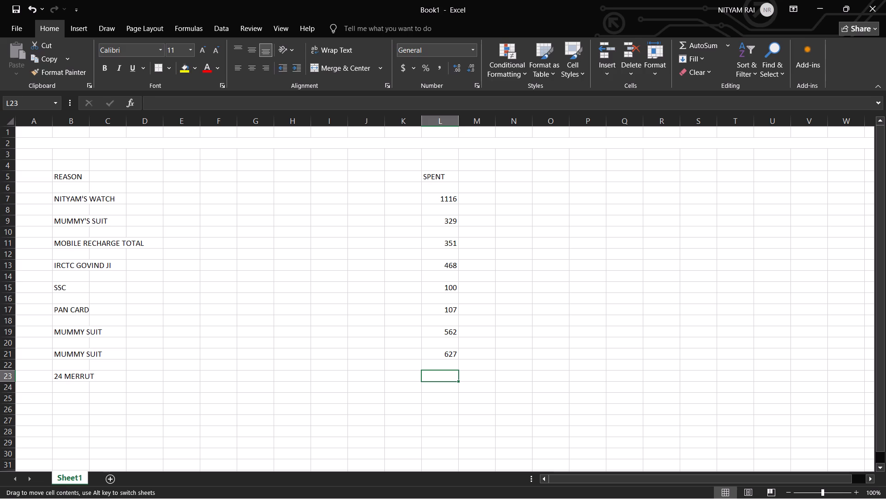
key("8")
key("5")
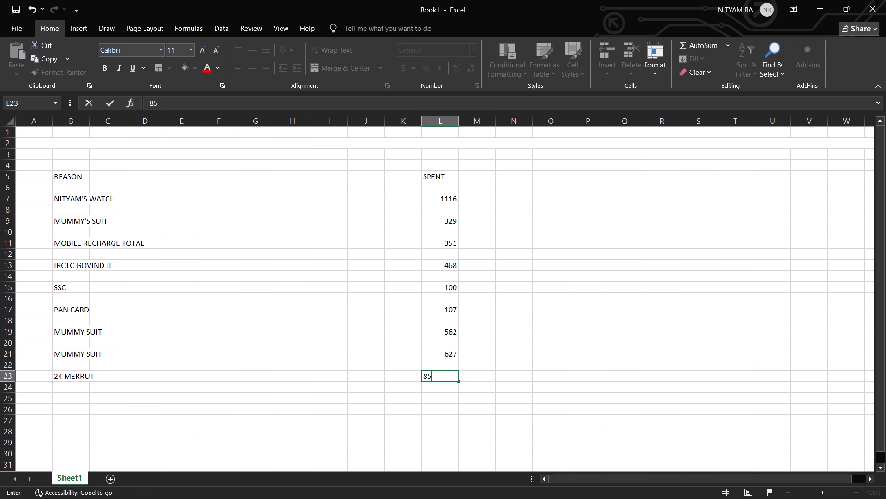
left_click(551, 411)
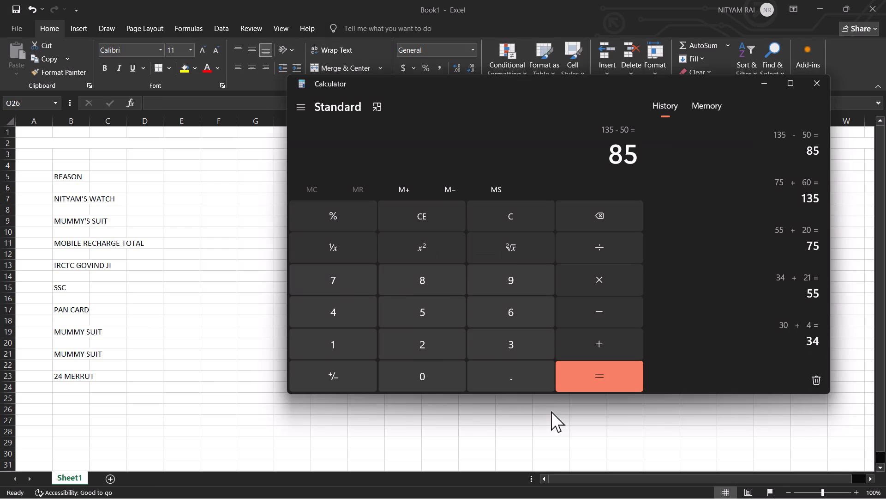
Arrange Calculator and Excel side by side, with the SPENT amounts readable next to the calculator.
left_click(437, 99)
key("super+Right")
left_click(220, 200)
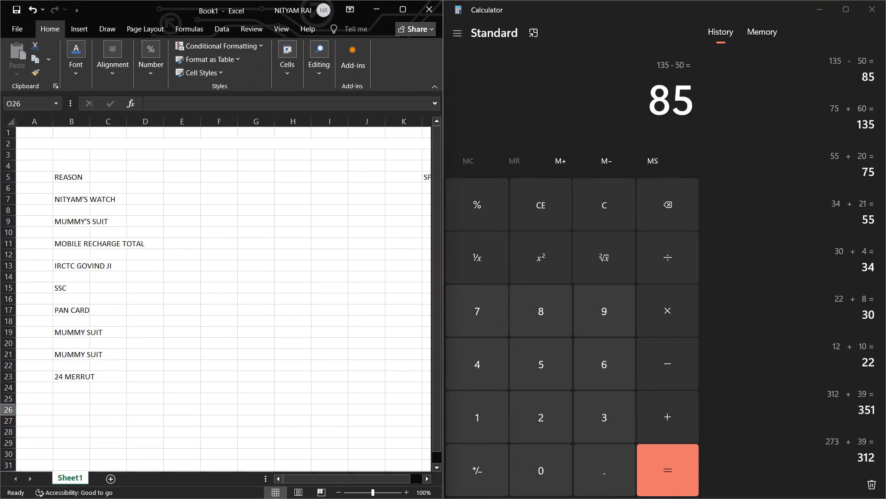
scroll(291, 279, "left", 5)
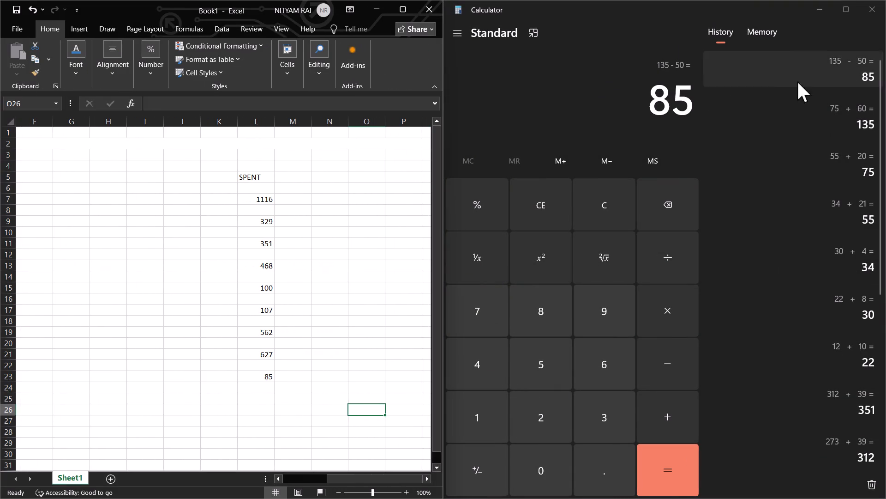
Switch to Calculator, clear the previous result and add up the first four SPENT amounts: 1116, 329, 351 and 468.
left_click(690, 94)
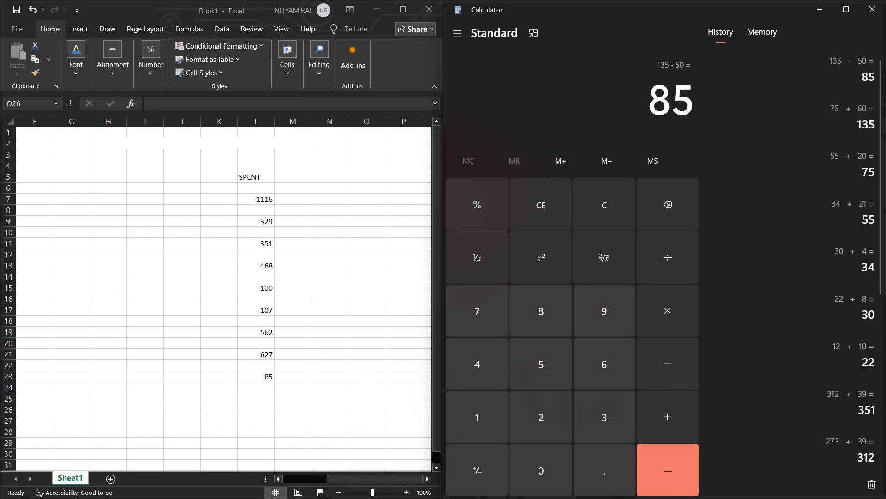
key("BackSpace")
key("BackSpace")
key("BackSpace")
key("BackSpace")
key("BackSpace")
key("BackSpace")
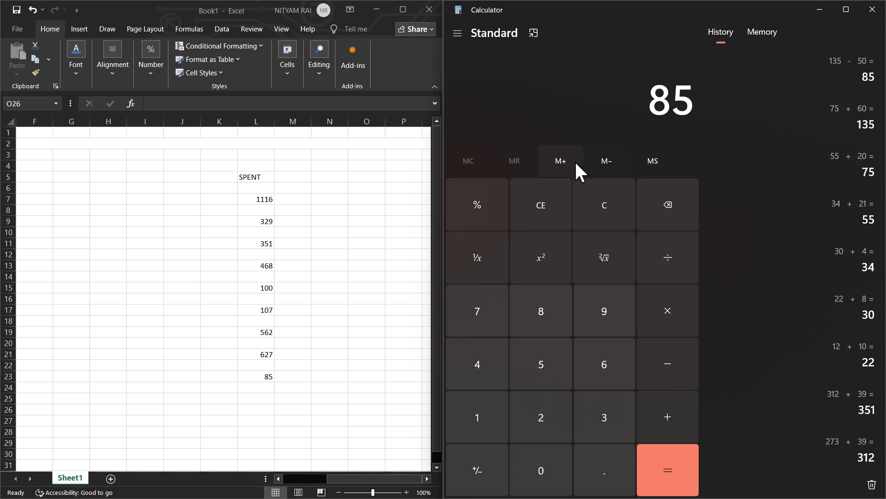
left_click(581, 192)
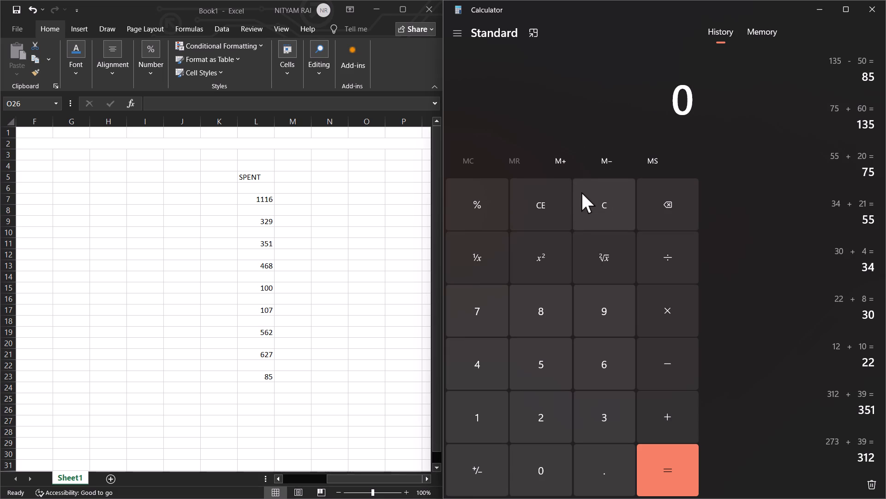
type("1116")
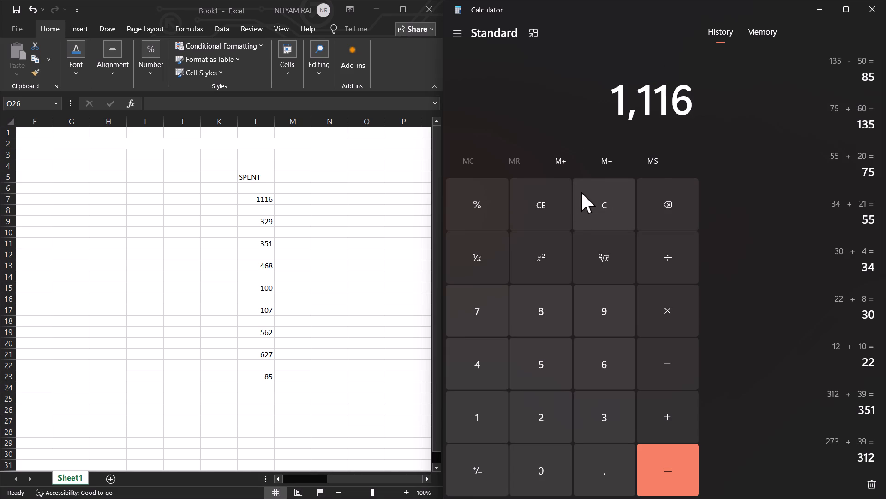
key("plus")
type("329+")
type("351+")
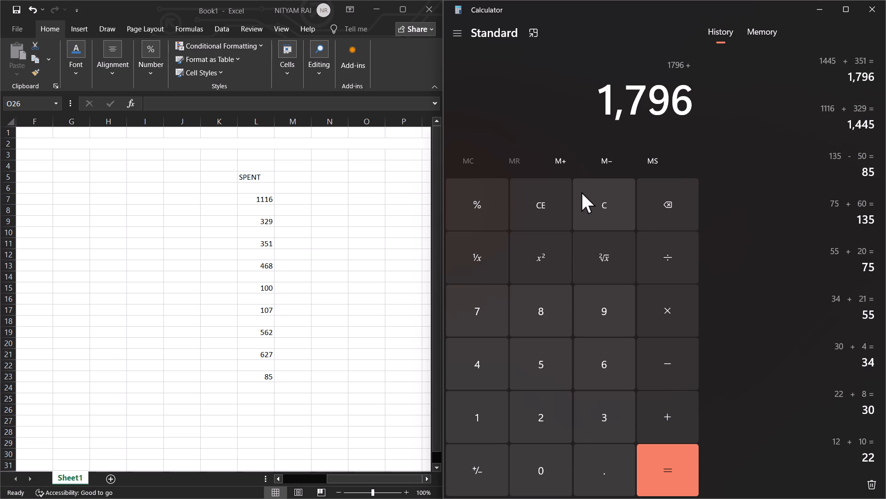
type("462")
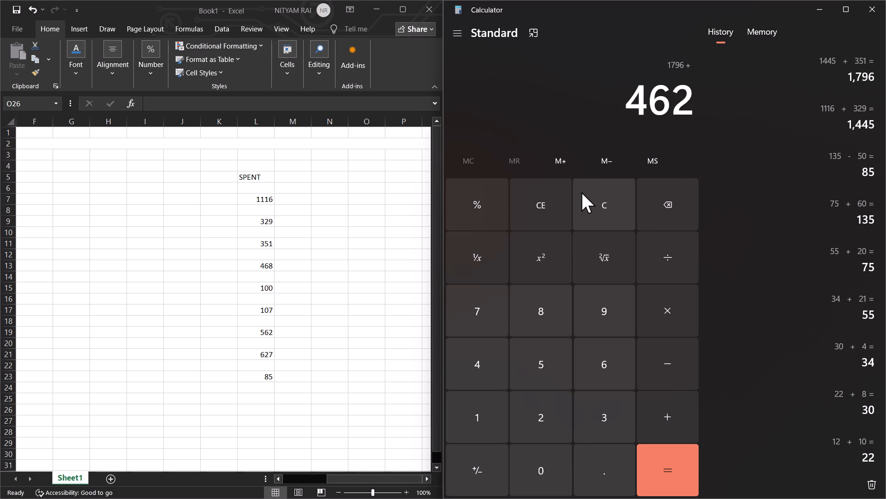
key("BackSpace")
type("8+")
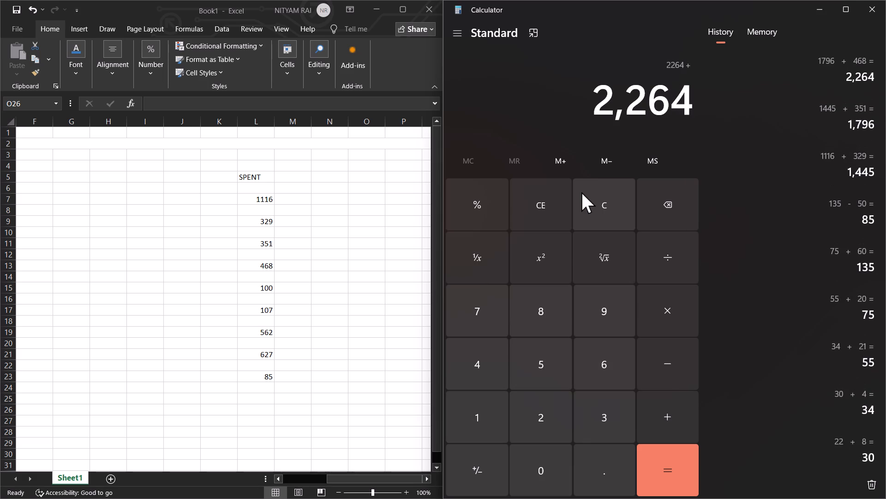
Add the remaining SPENT amounts 100, 107, 562, 627 and 85 to the running sum and calculate the total.
type("100+")
type("107+")
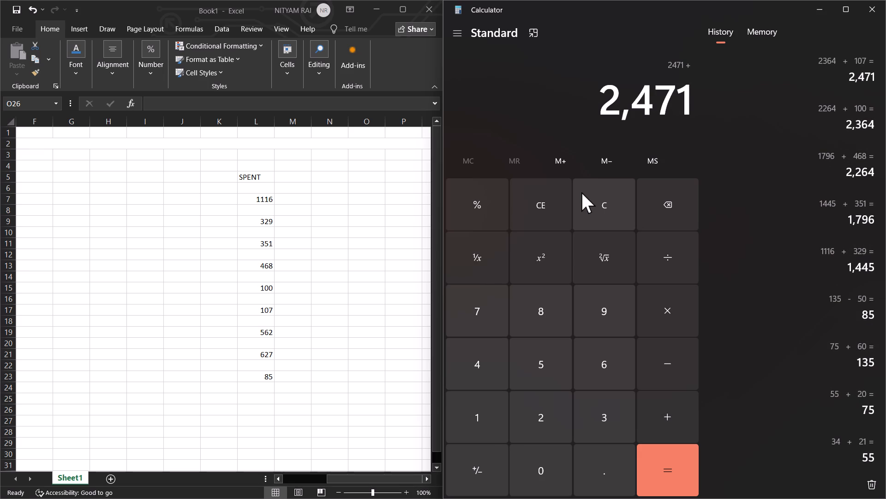
type("562+")
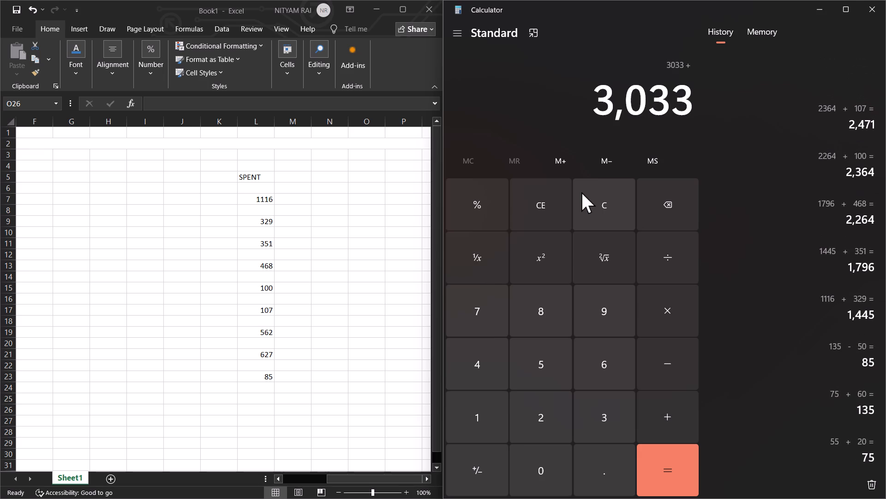
type("627+")
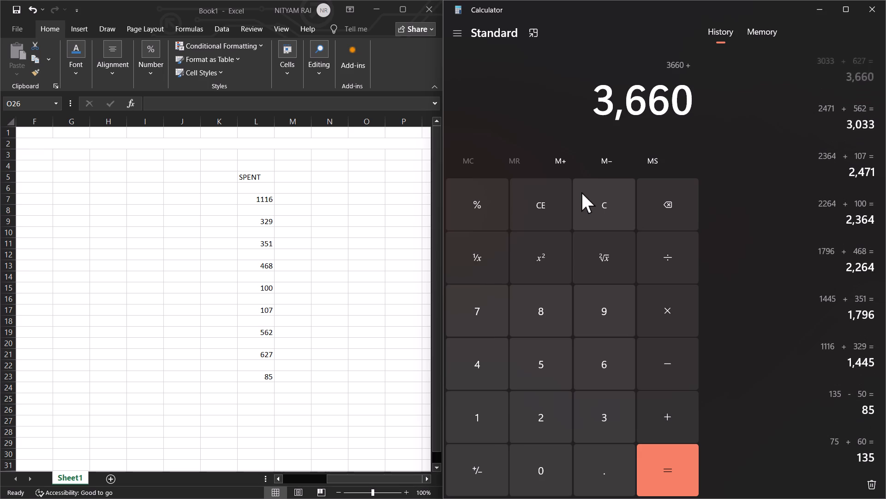
key("8")
key("5")
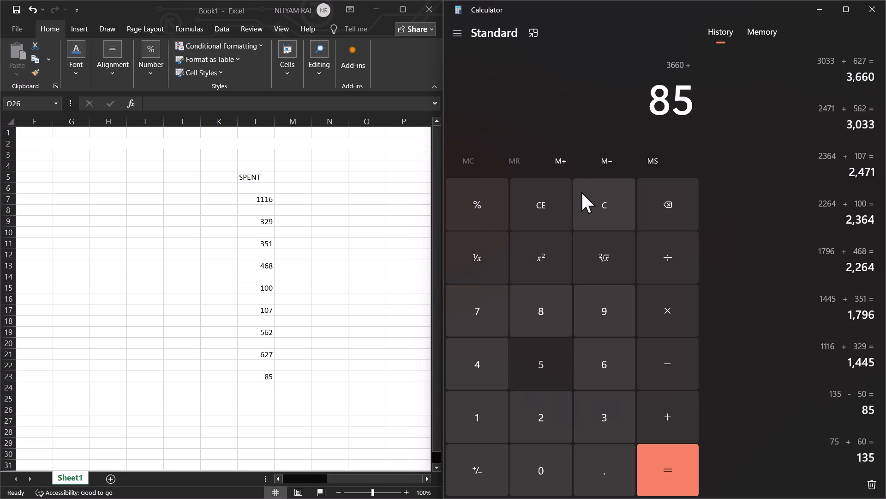
key("Return")
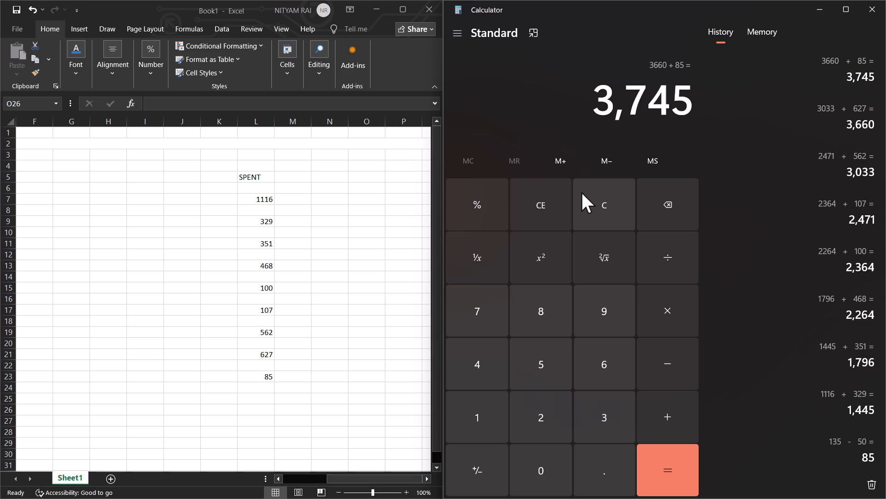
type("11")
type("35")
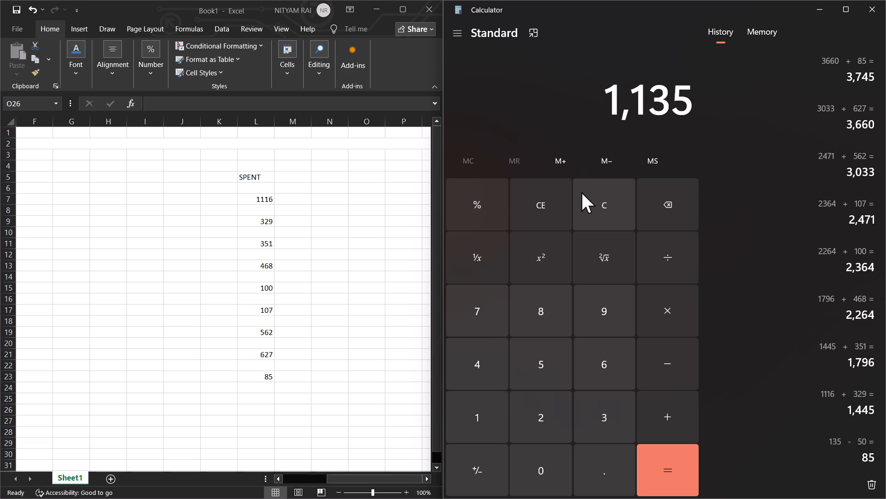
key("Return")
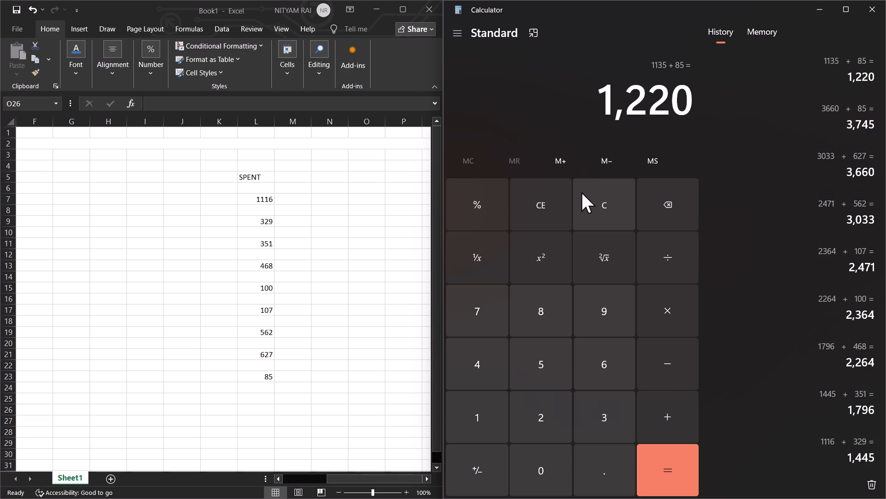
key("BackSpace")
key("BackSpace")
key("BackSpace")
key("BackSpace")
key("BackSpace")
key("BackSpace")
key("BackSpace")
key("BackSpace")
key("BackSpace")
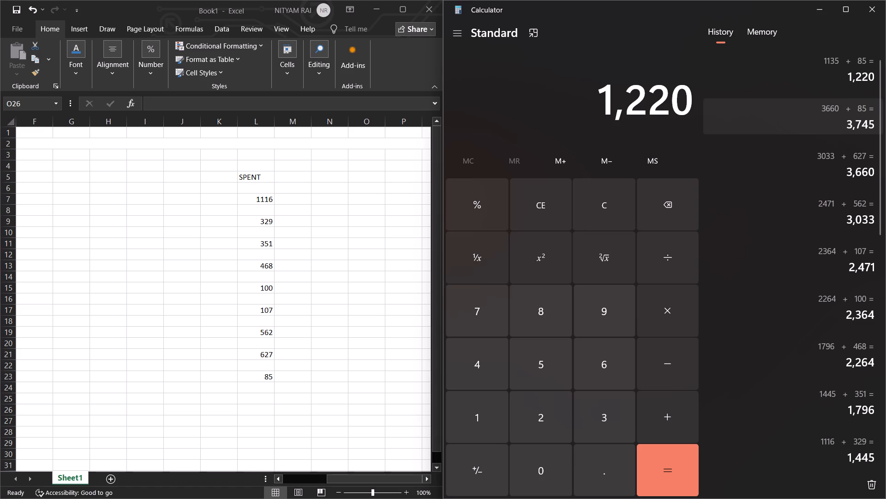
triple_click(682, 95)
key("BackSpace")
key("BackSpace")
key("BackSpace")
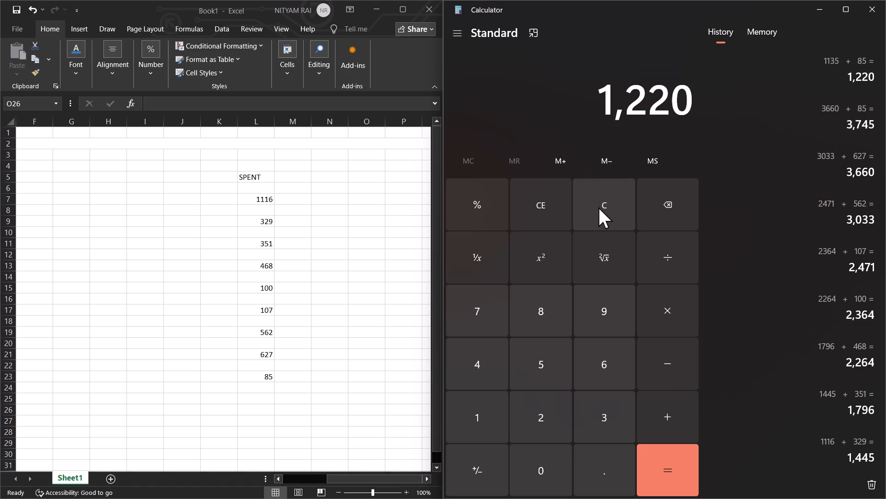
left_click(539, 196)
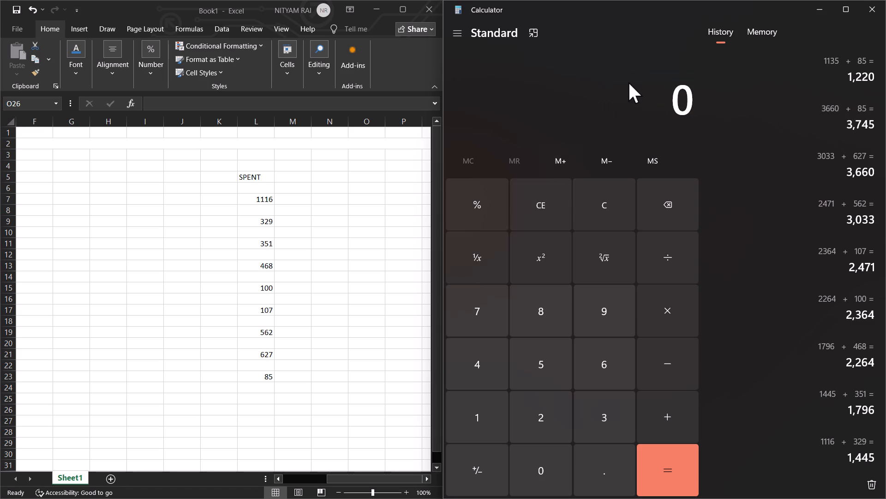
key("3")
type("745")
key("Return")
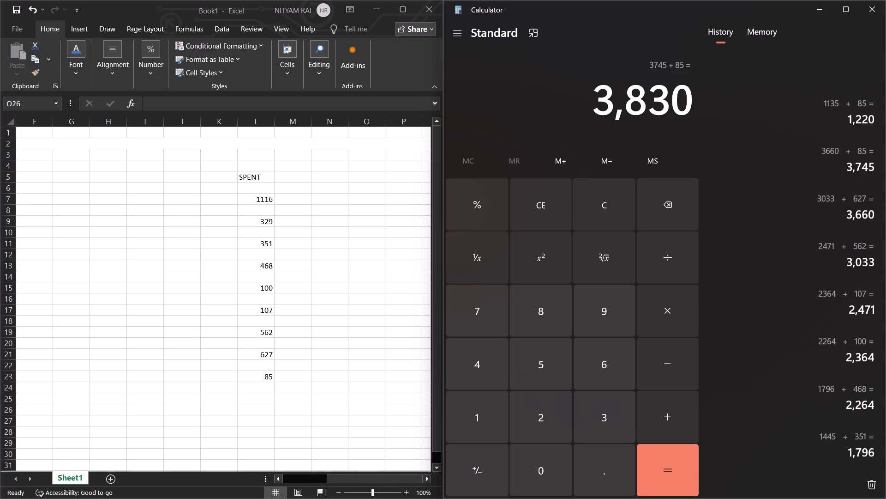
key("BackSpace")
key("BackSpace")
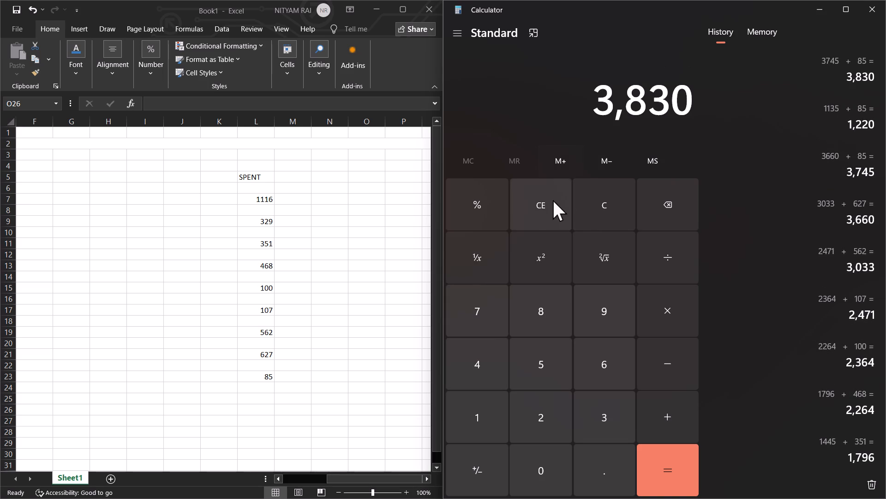
Clear the calculator entry and calculate the sum of 3745, 1135, 4148 and 170.
left_click(541, 210)
type("37")
type("45")
key("plus")
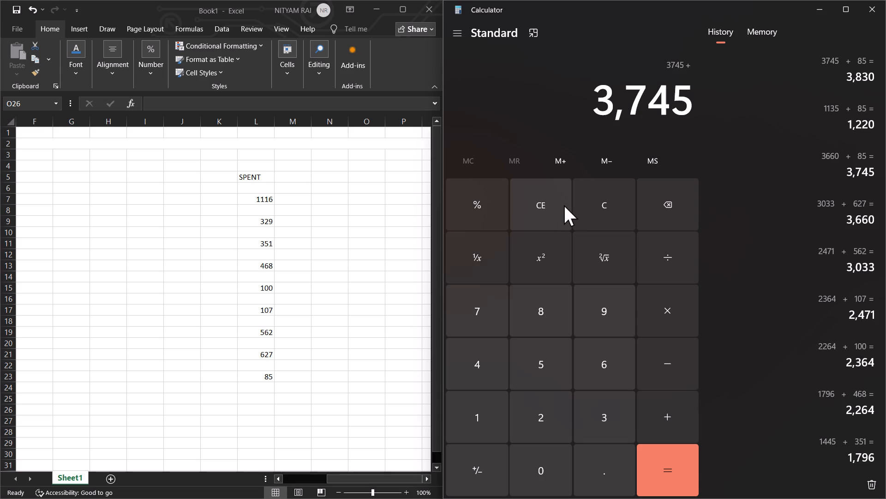
type("11")
type("35")
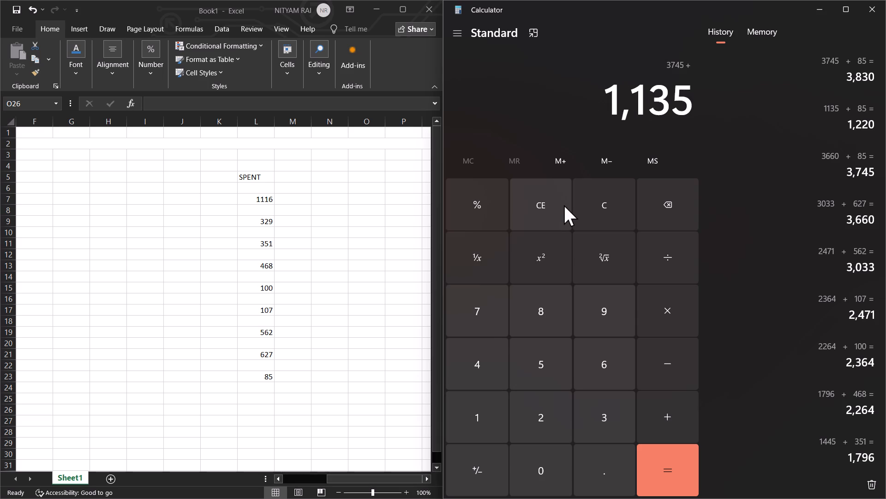
key("plus")
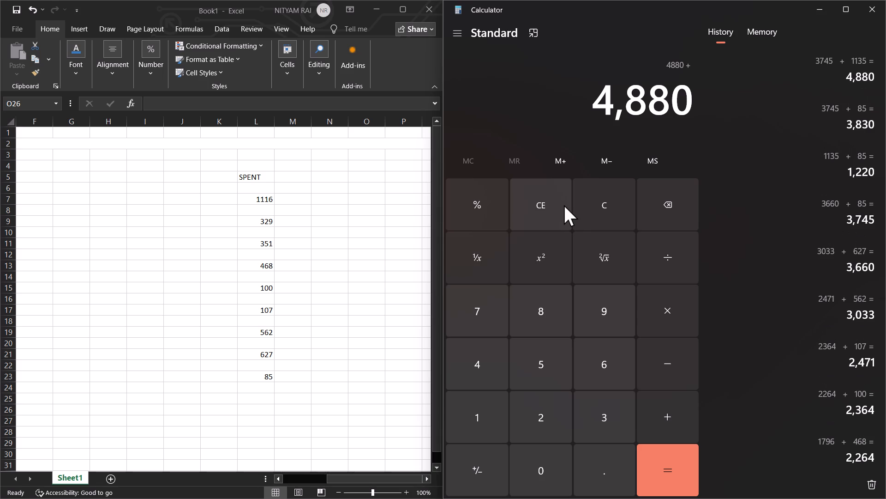
key("4")
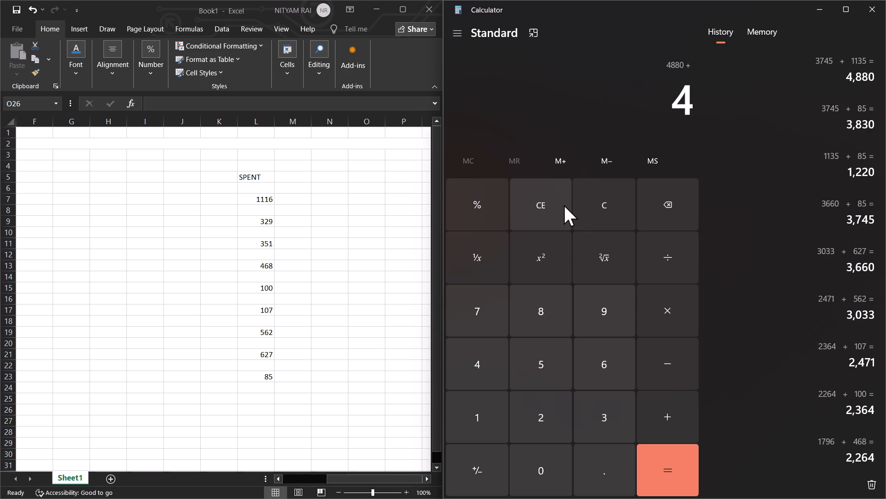
type("14")
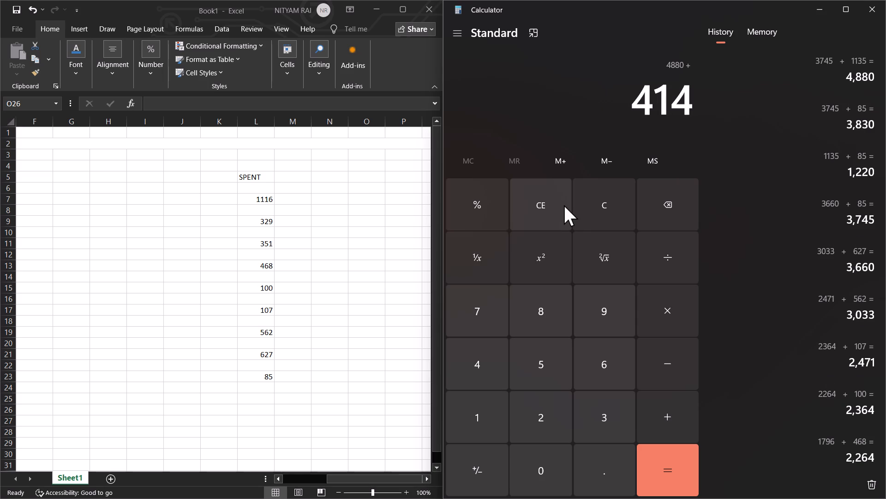
key("8")
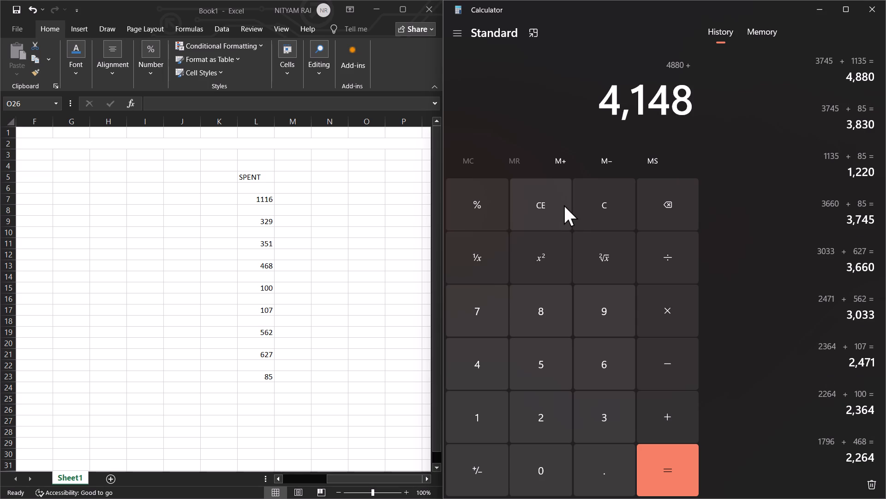
key("plus")
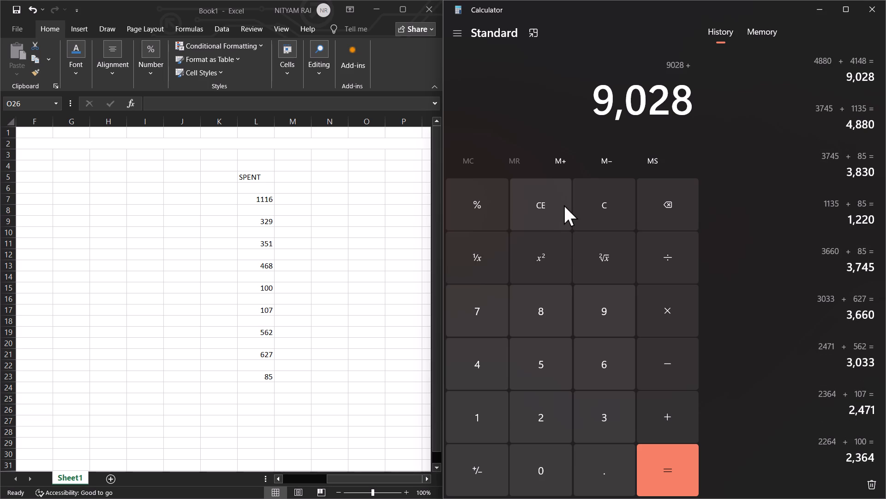
key("1")
key("7")
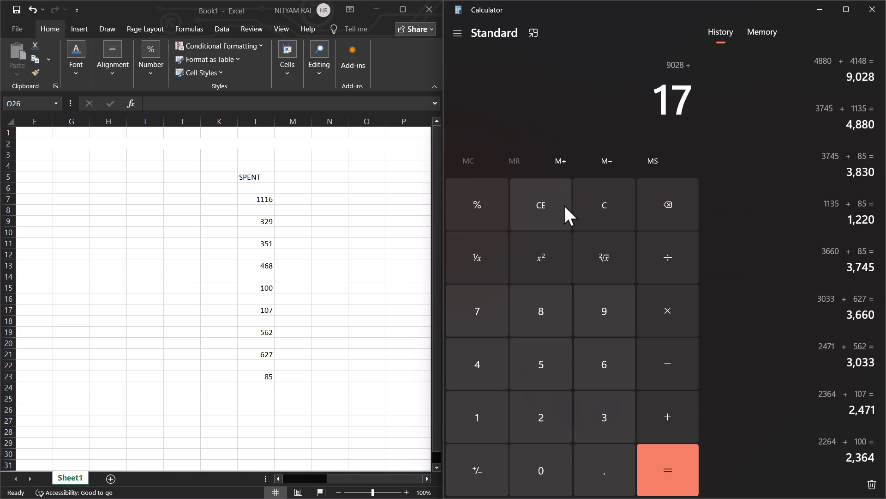
key("0")
key("Return")
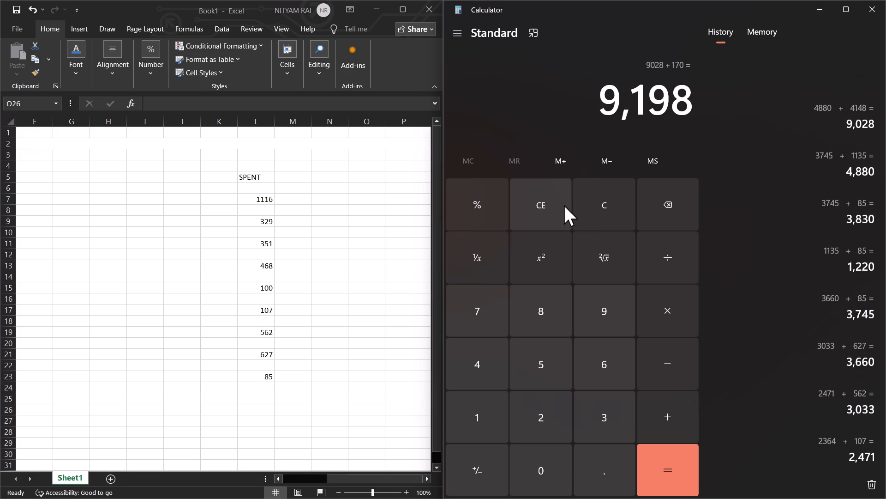
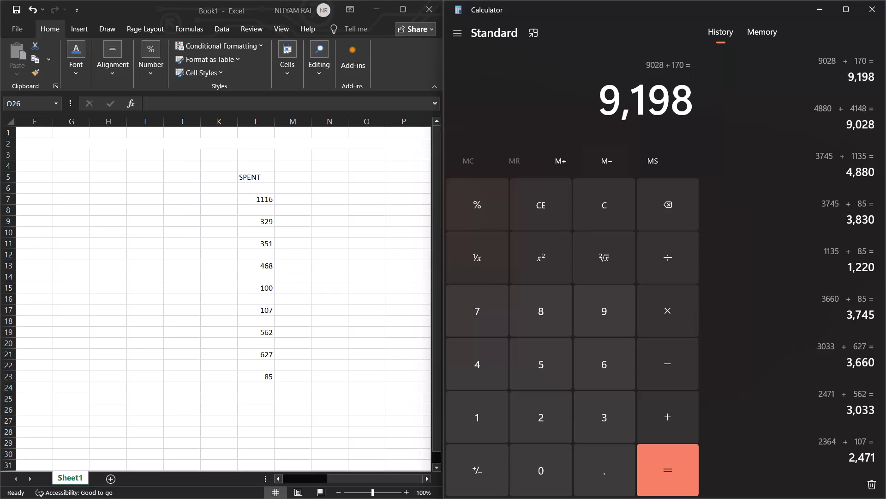
Subtract 5400 and 1535 from the running sum and calculate the remainder.
key("minus")
type("5400")
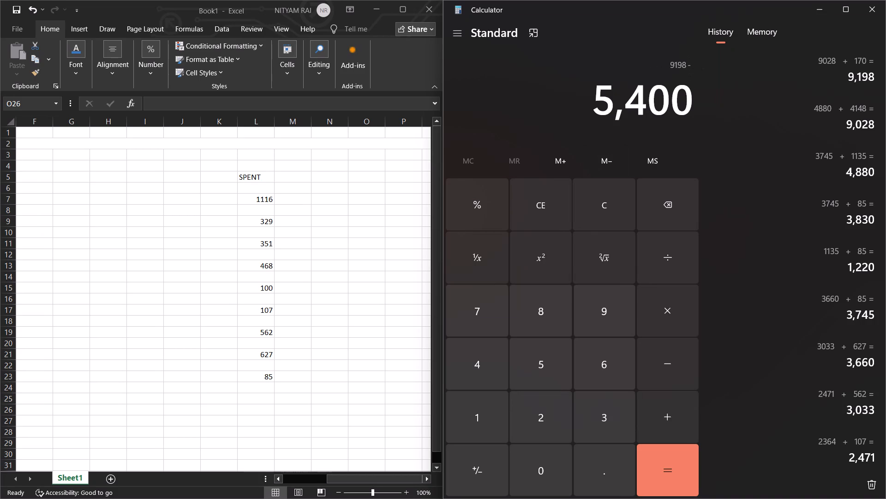
key("minus")
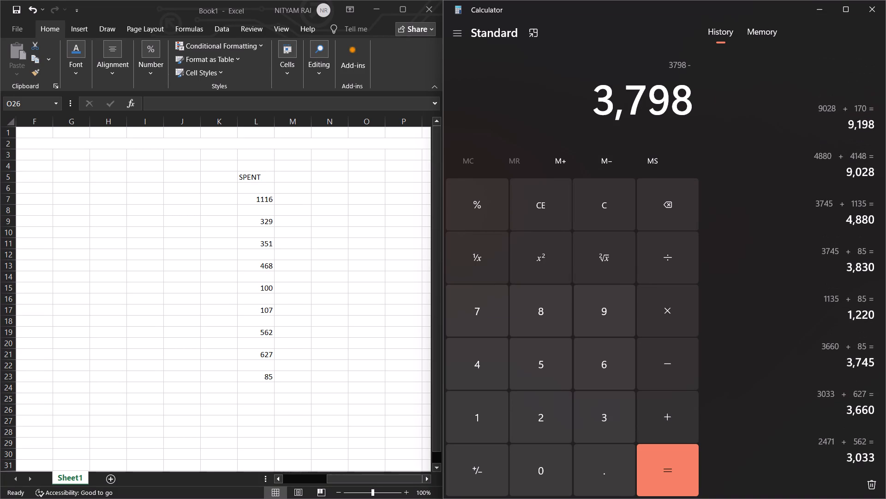
type("1535")
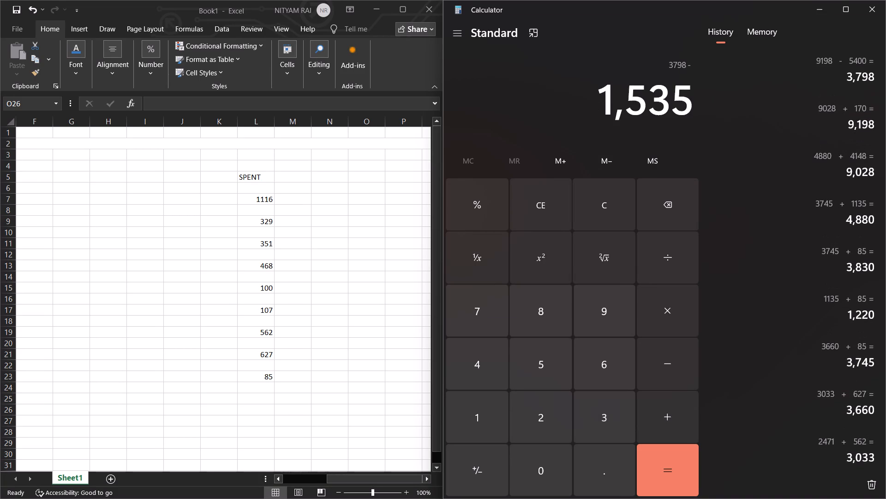
key("Return")
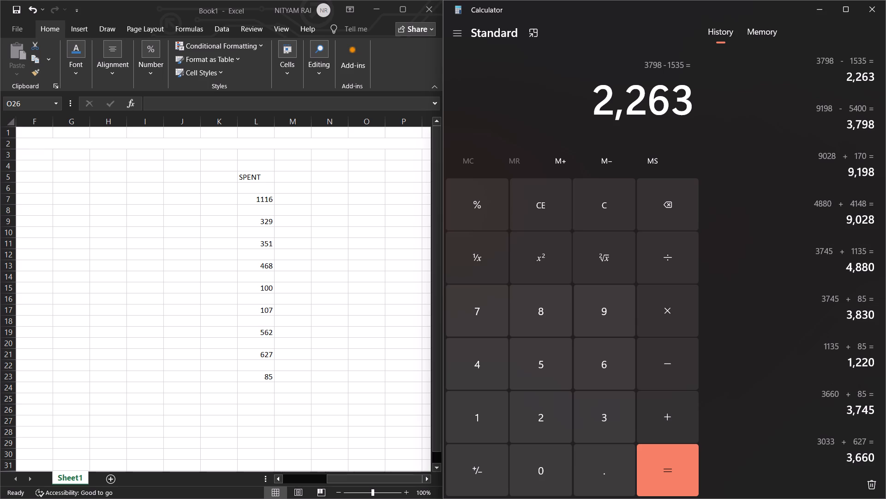
Close Calculator and maximize the Excel workbook, bringing both the REASON and SPENT columns into view.
left_click(875, 9)
left_click(400, 15)
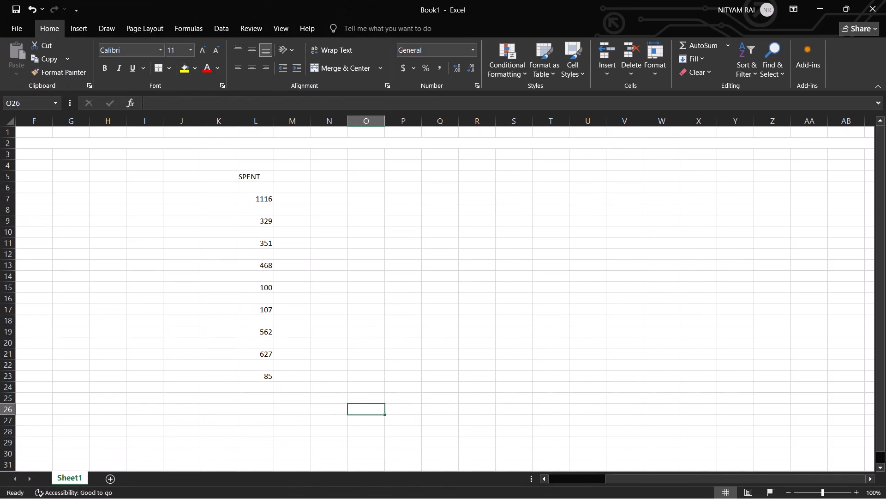
scroll(273, 304, "right", 10)
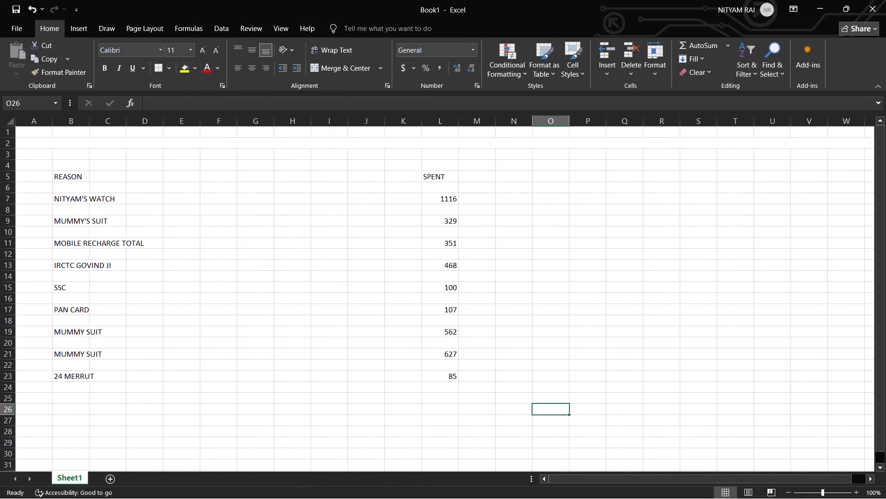
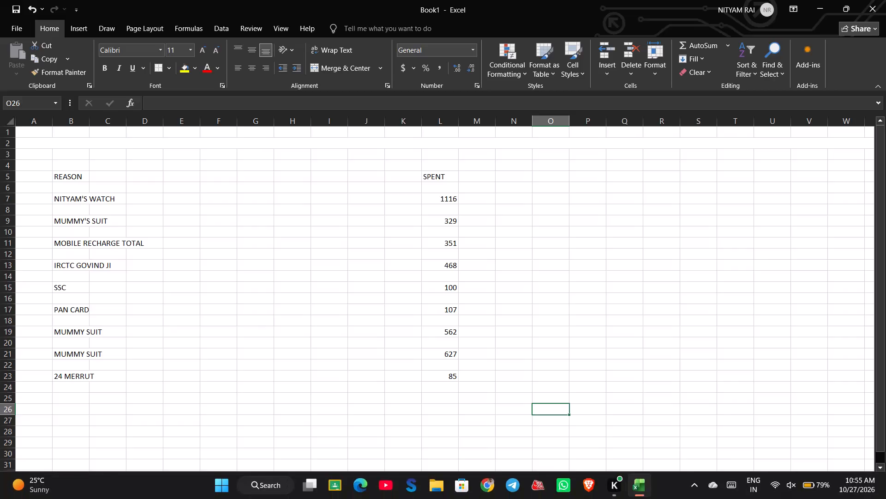
Save the expense workbook to the Downloads folder as an Excel Workbook (*.xlsx) named ABD.
left_click(9, 10)
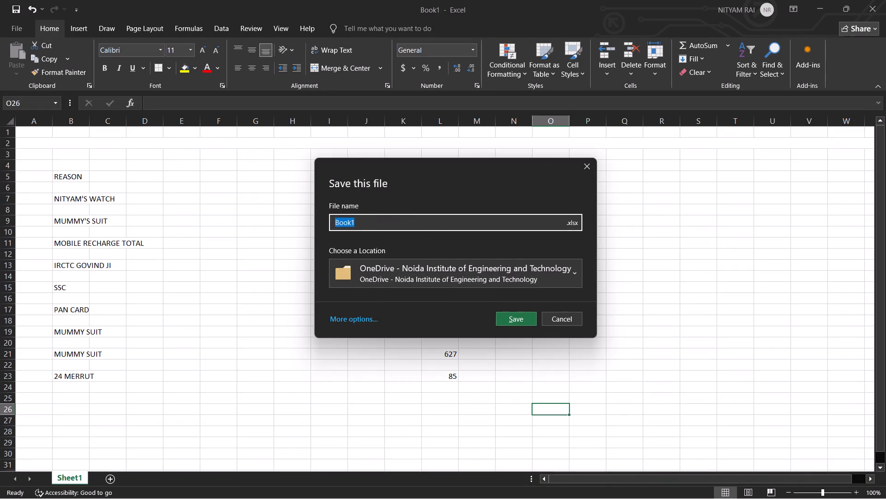
type("AB")
key("d")
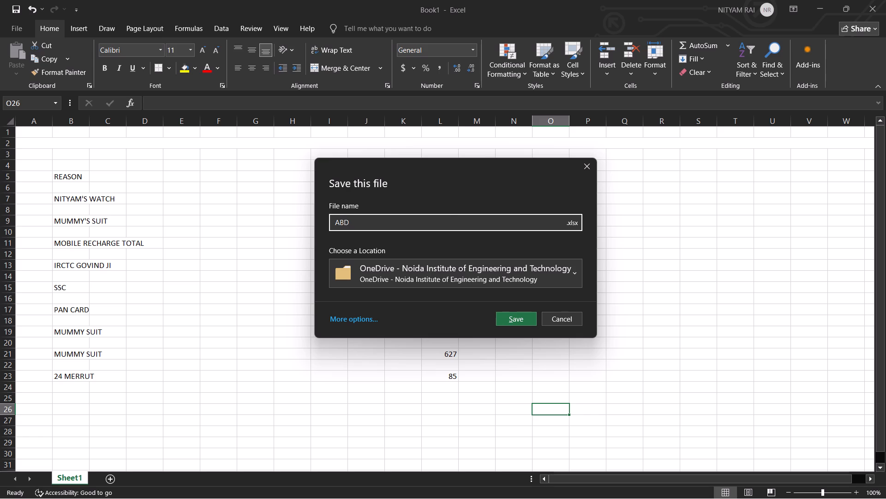
left_click(353, 317)
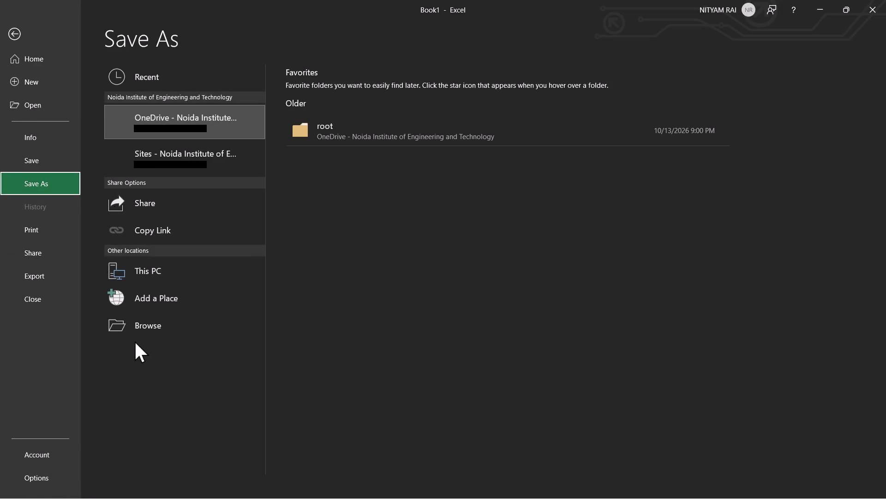
double_click(133, 328)
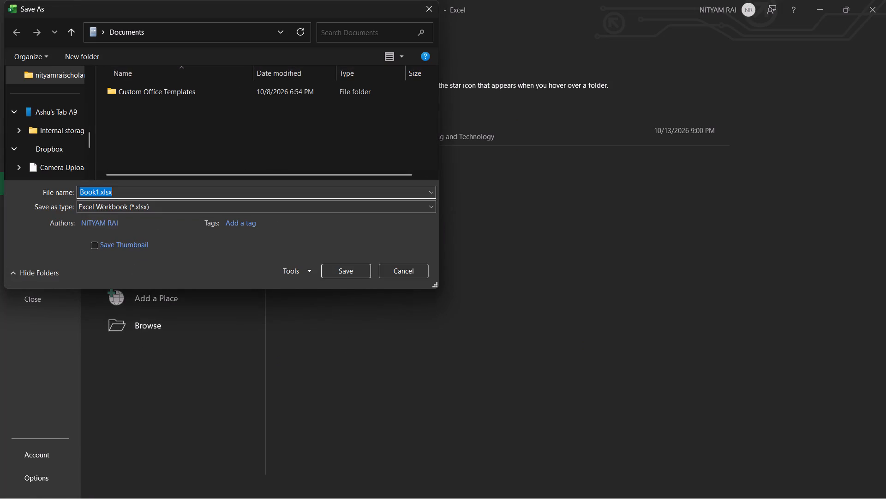
scroll(55, 113, "down", 1)
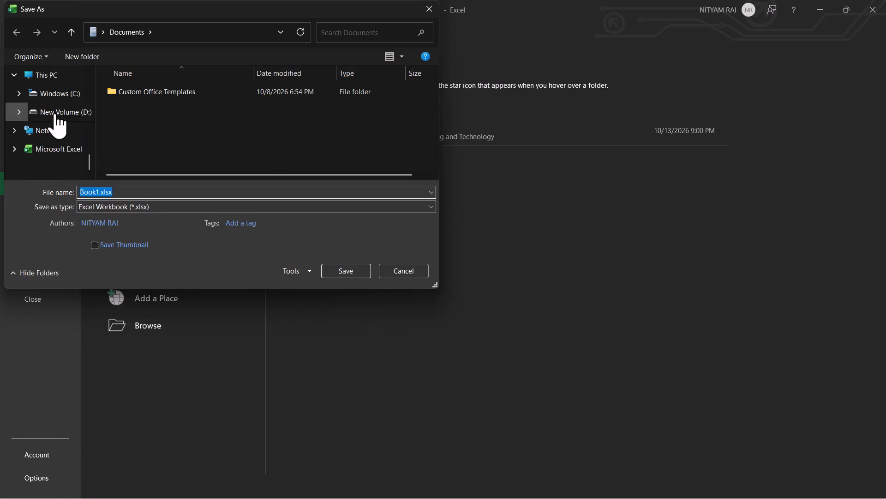
scroll(41, 81, "down", 2)
scroll(51, 114, "up", 1)
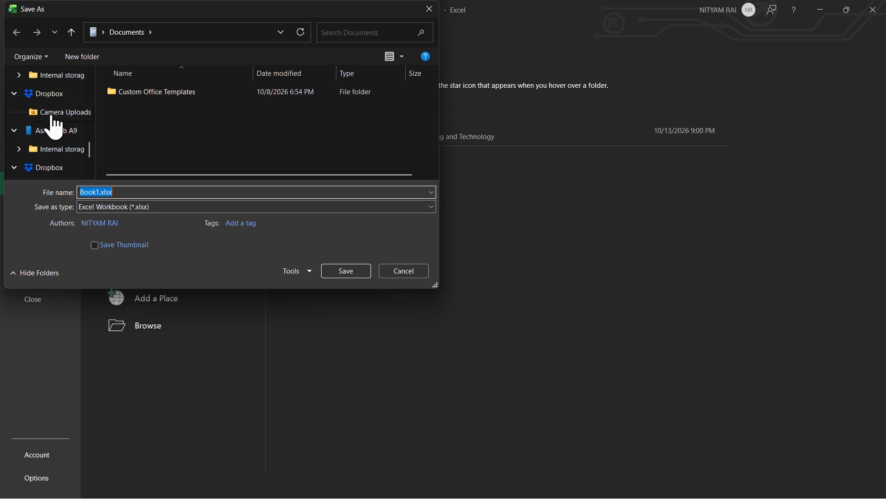
scroll(51, 114, "up", 1)
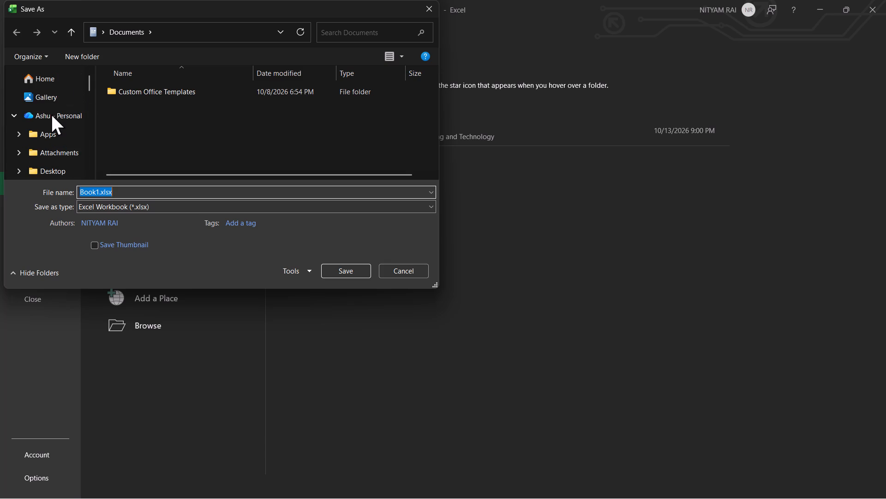
scroll(51, 114, "up", 1)
scroll(63, 107, "down", 1)
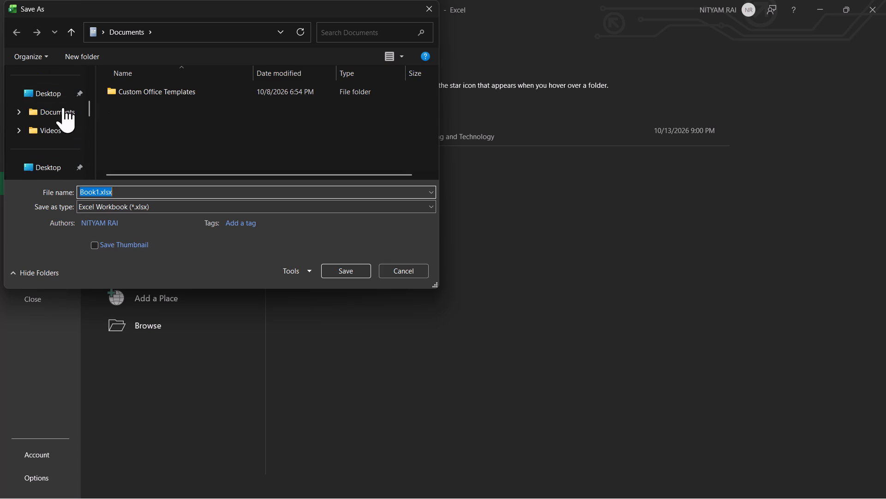
scroll(63, 107, "down", 1)
triple_click(65, 131)
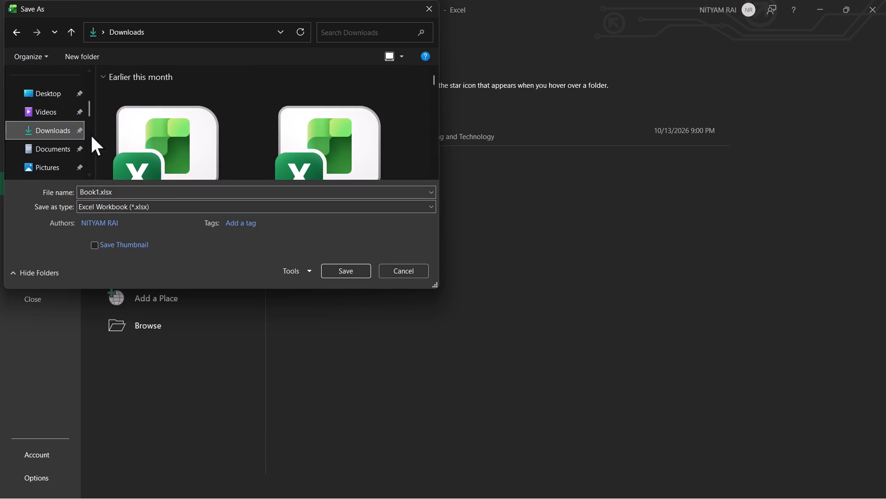
left_click(164, 188)
type("ABD")
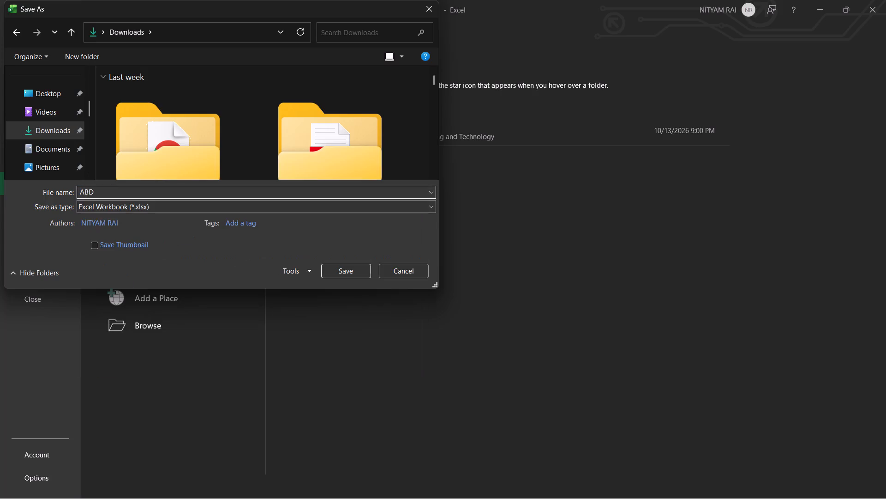
left_click(339, 265)
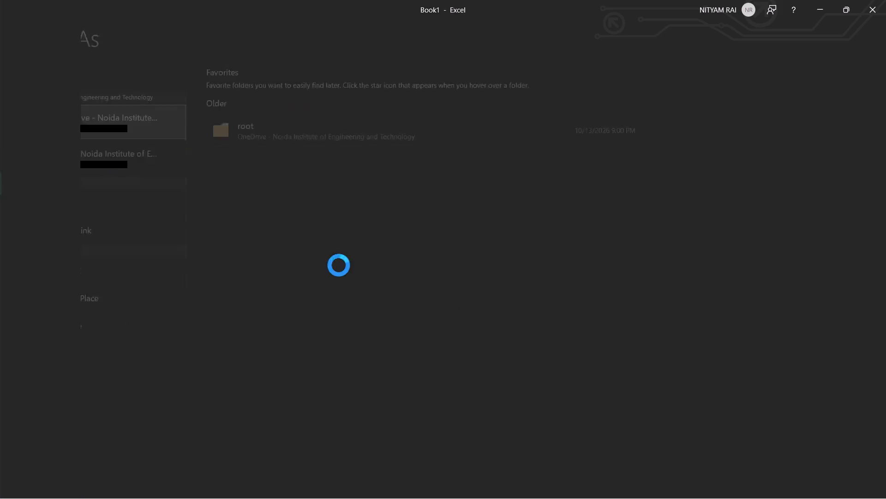
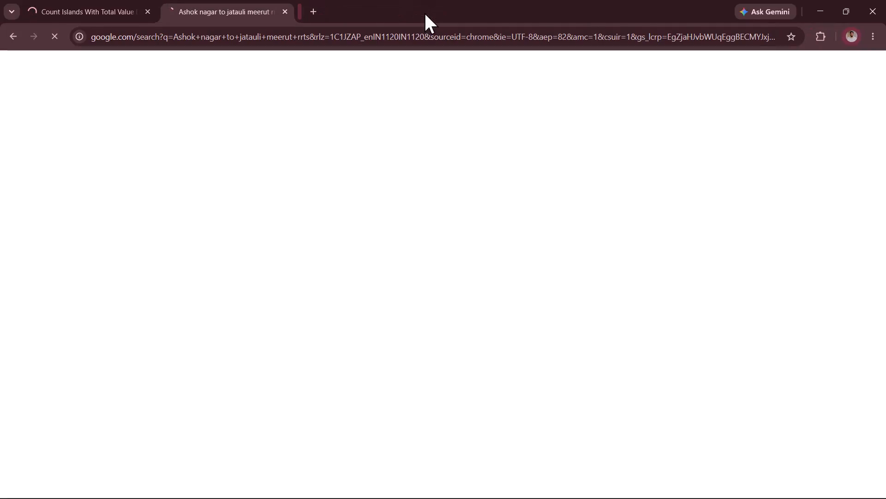
In Google Chrome, open a new tab and close the Ashok Nagar to Jatauli search and What's New tabs.
left_click(305, 9)
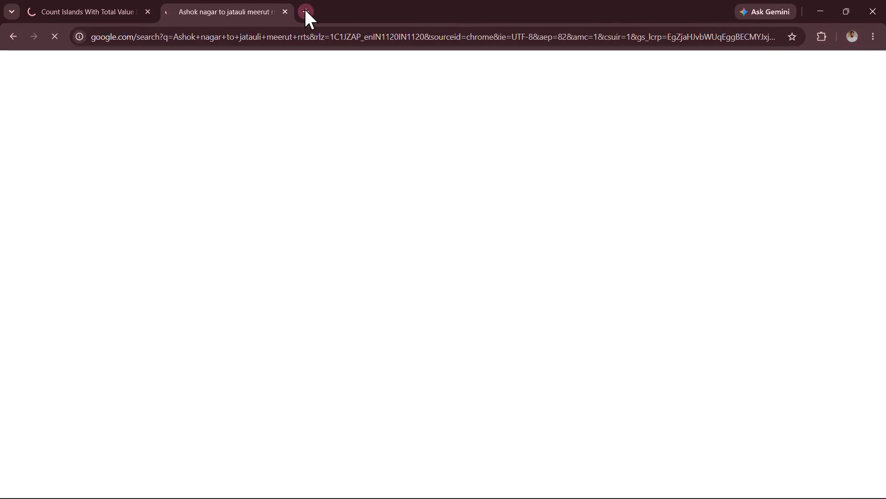
left_click(281, 13)
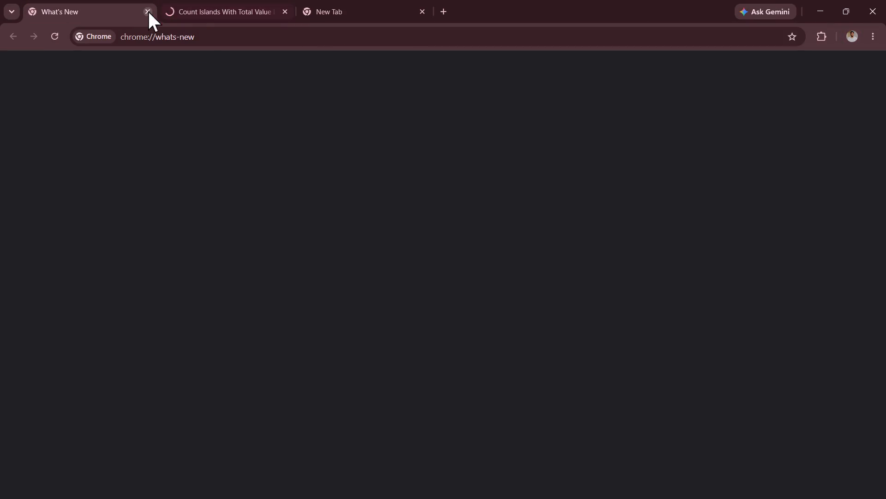
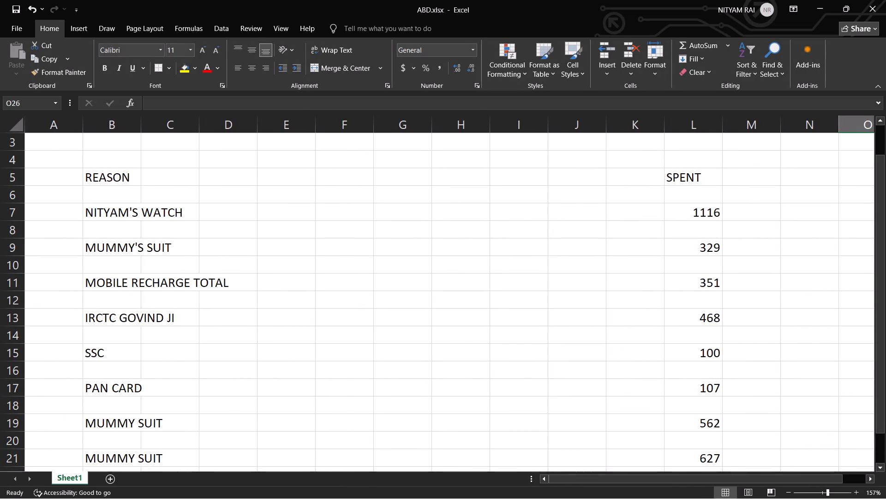
Look over the expense list down to its last entry and close the saved ABD workbook.
scroll(151, 305, "down", 2)
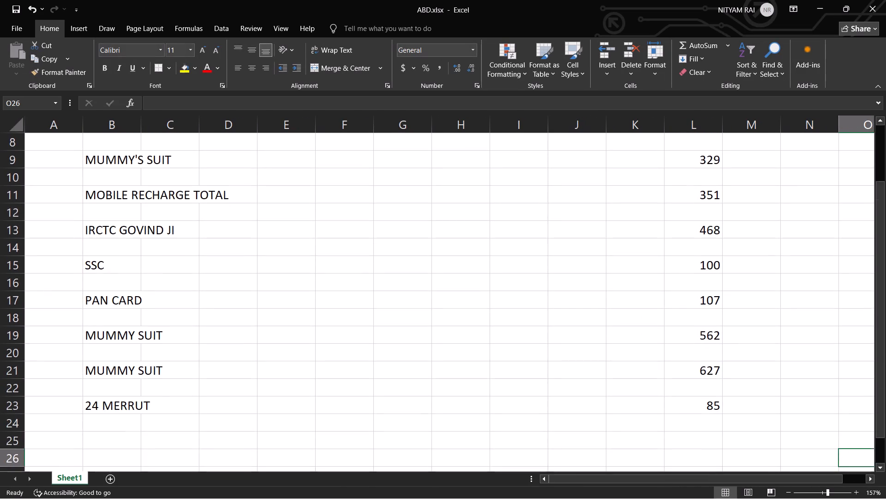
scroll(151, 305, "down", 2)
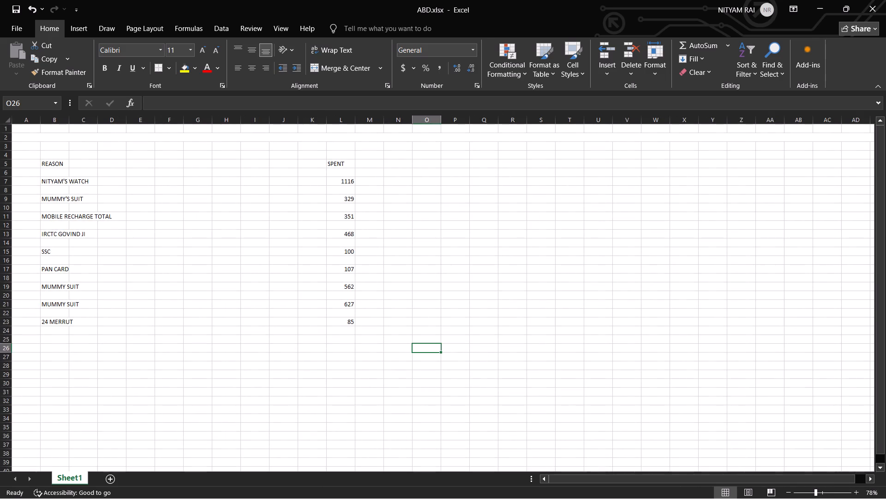